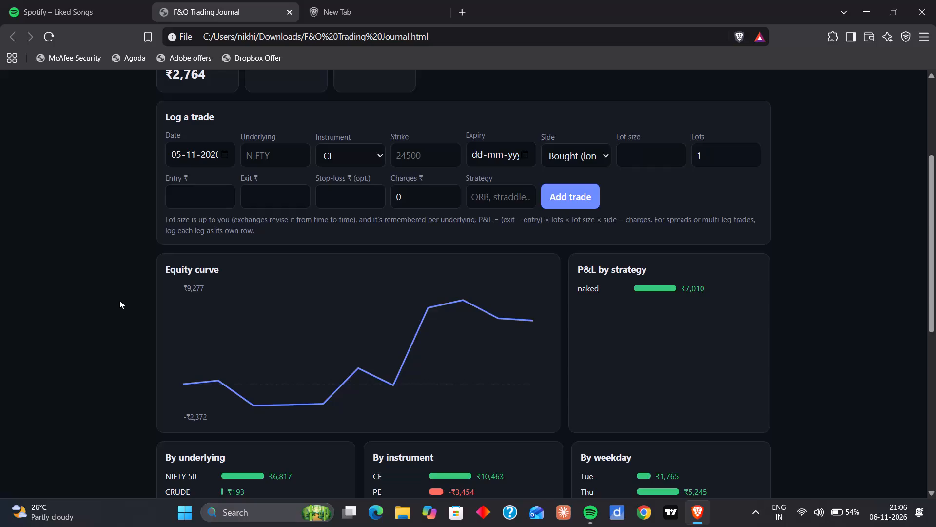
Set the new trade's date to 06-11-2026 and its underlying to nifty in the trade log form.
click(175, 152)
click(177, 156)
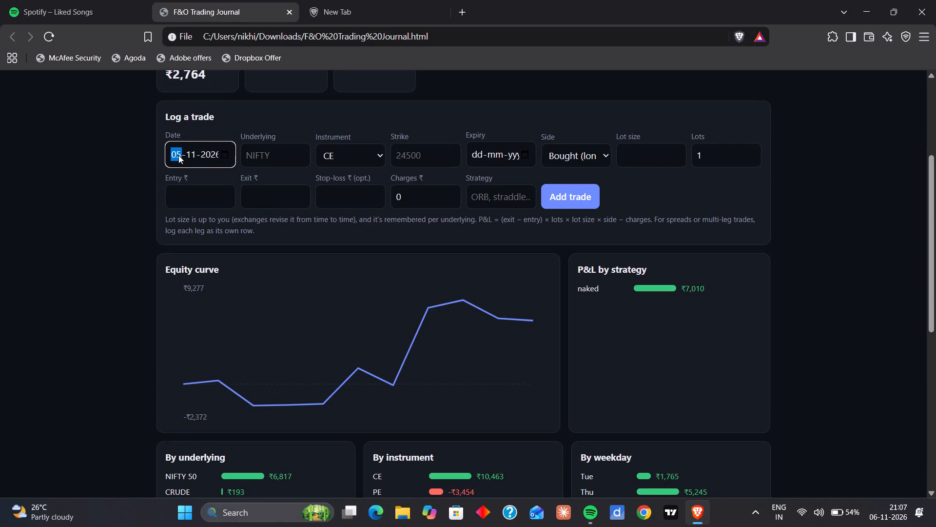
key(6)
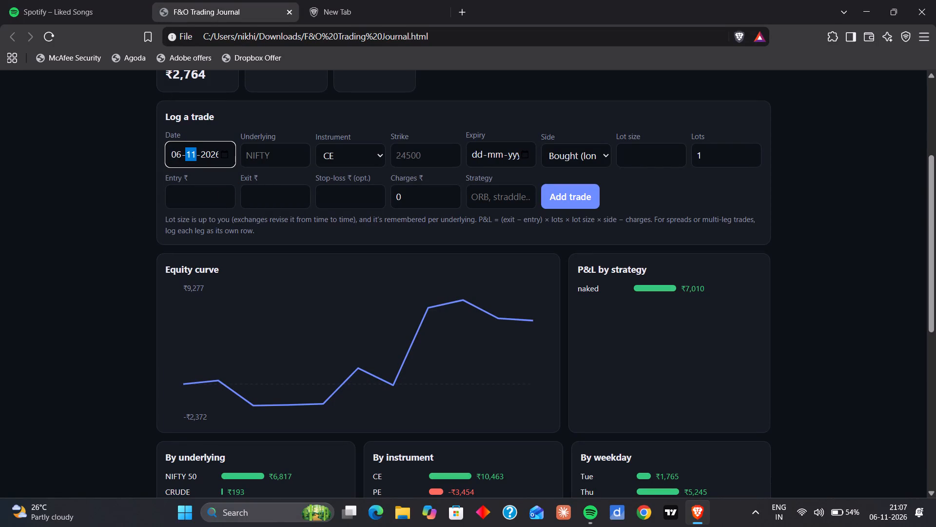
click(273, 162)
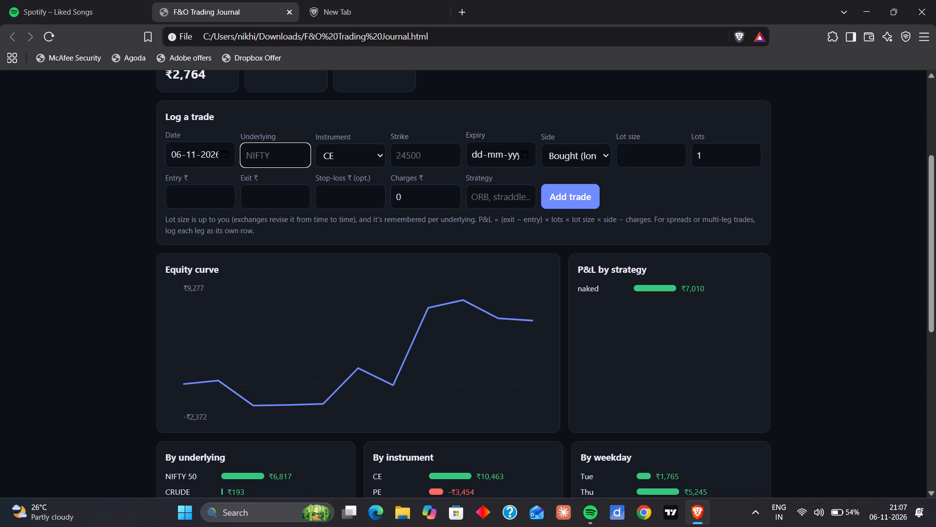
text(nifty)
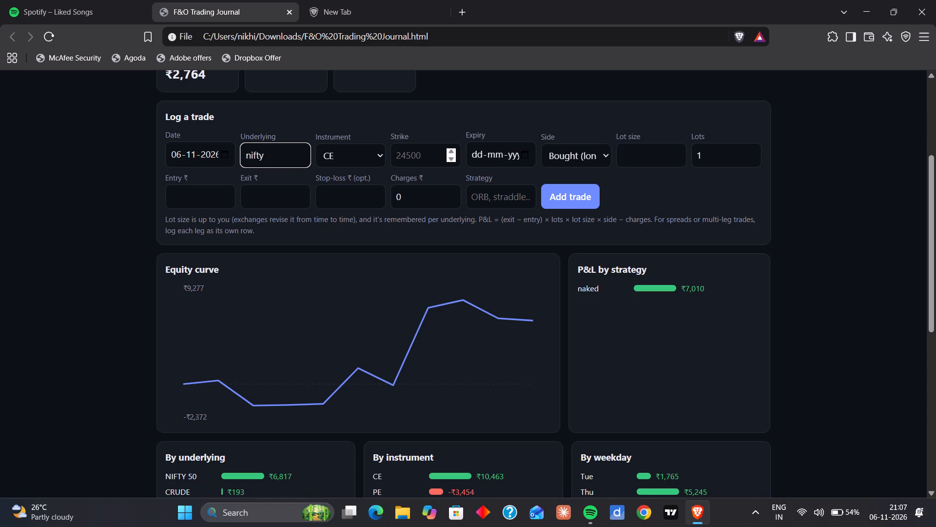
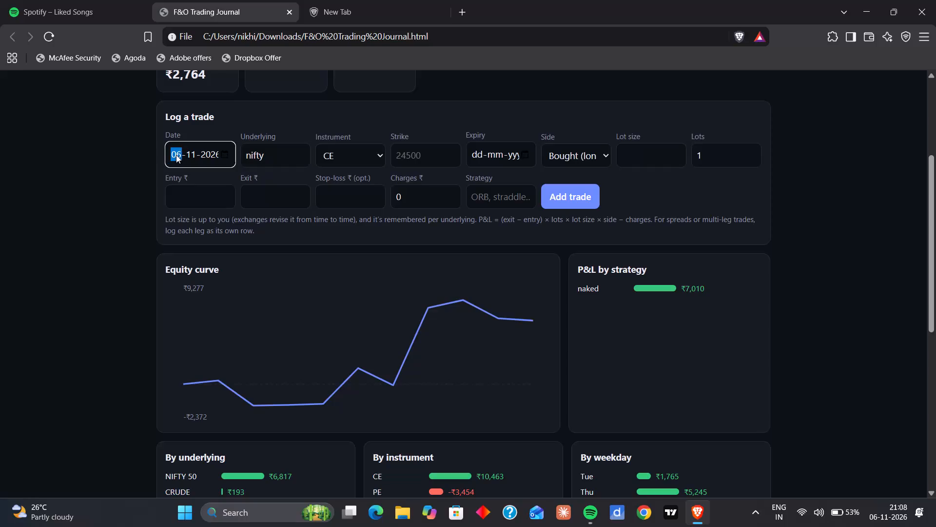
Re-enter 06 as the day of the trade date and set the strike to 24750.
key(BackSpace)
key(6)
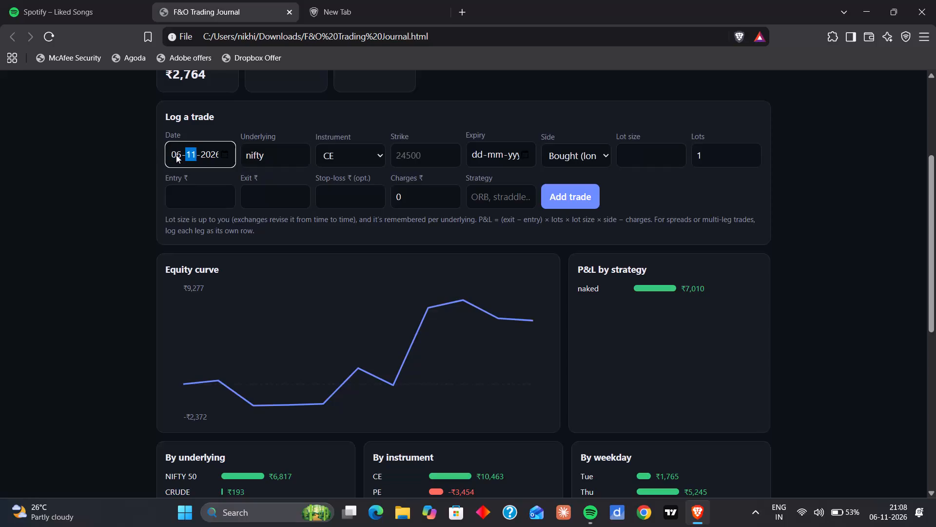
click(415, 155)
text(24750)
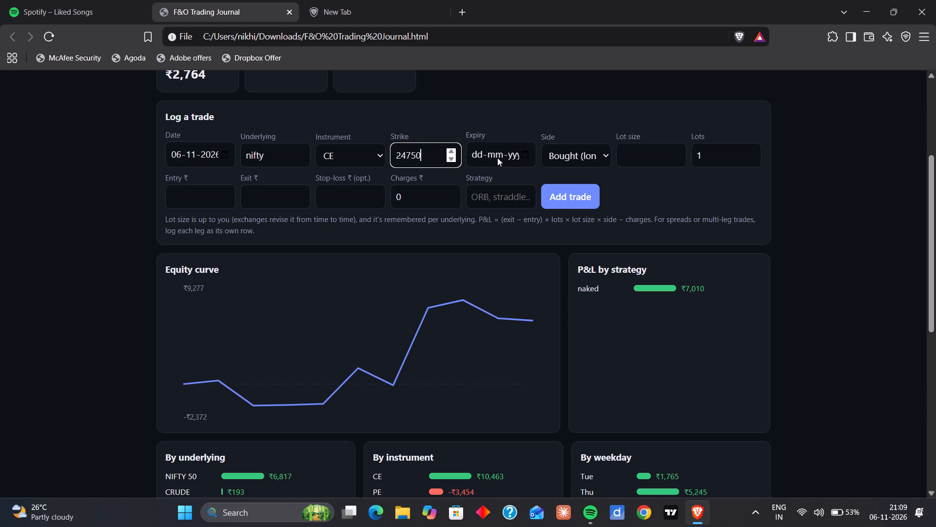
Set the trade's expiry date to 09-11-2026.
click(497, 158)
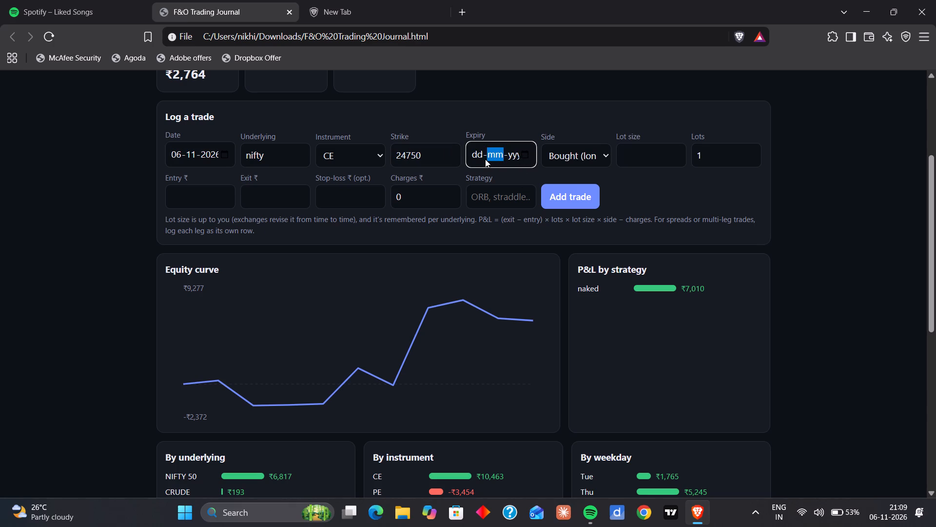
key(Left)
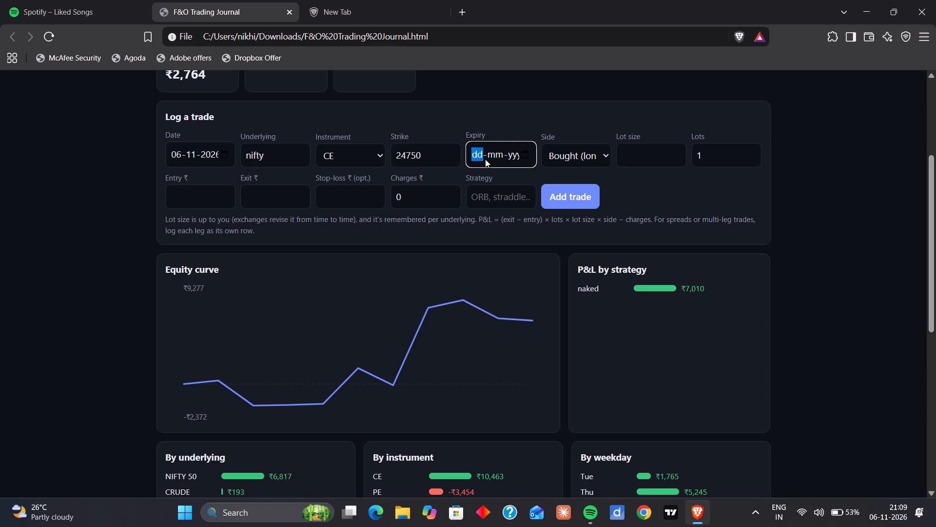
key(6)
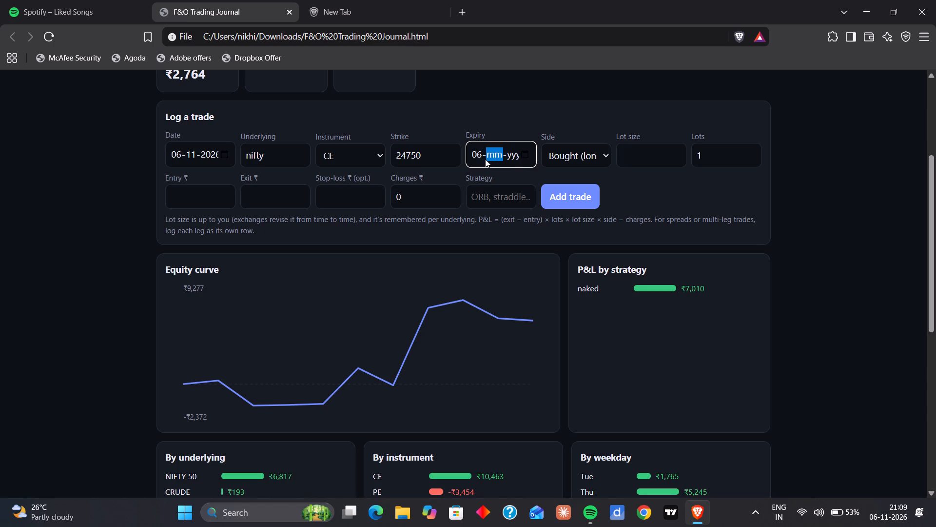
key(Left)
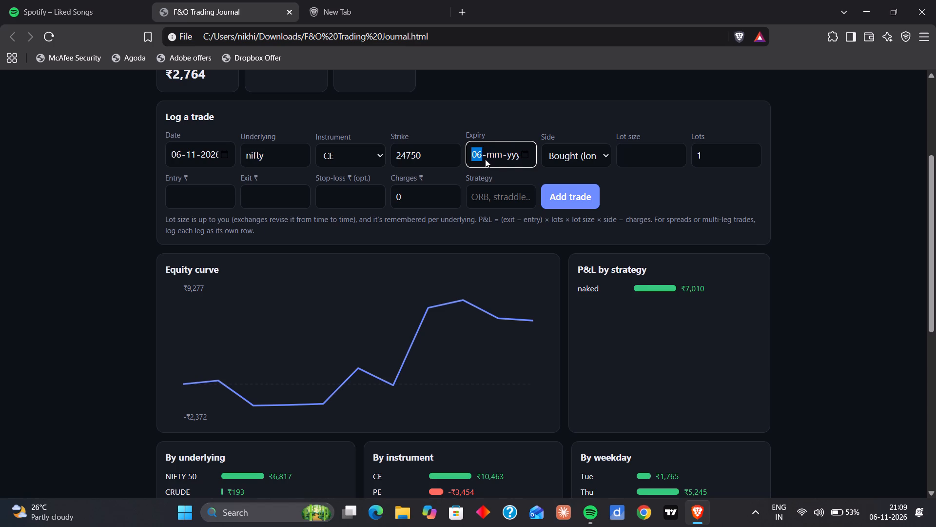
key(1)
key(BackSpace)
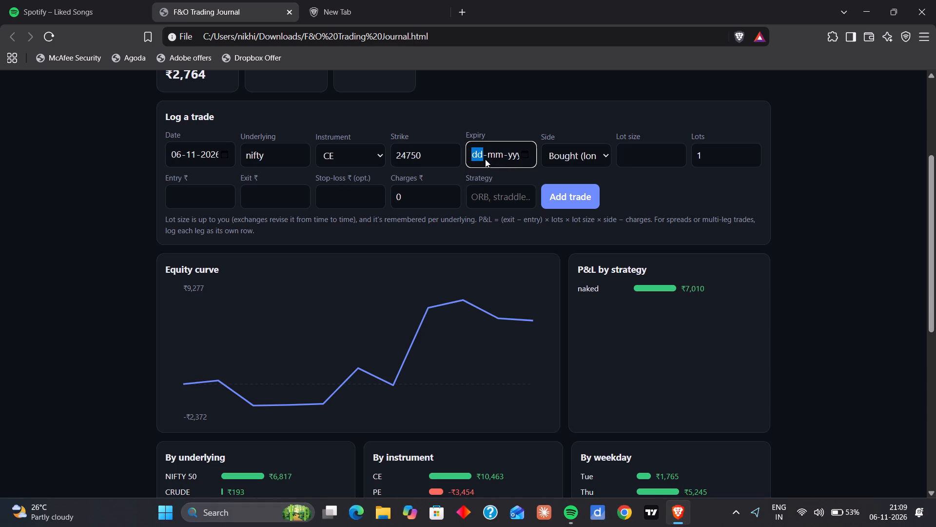
key(9)
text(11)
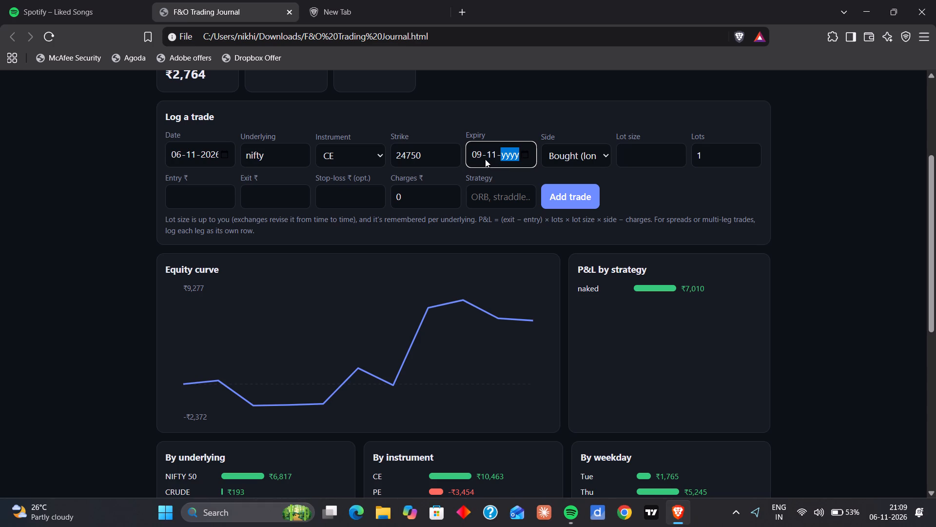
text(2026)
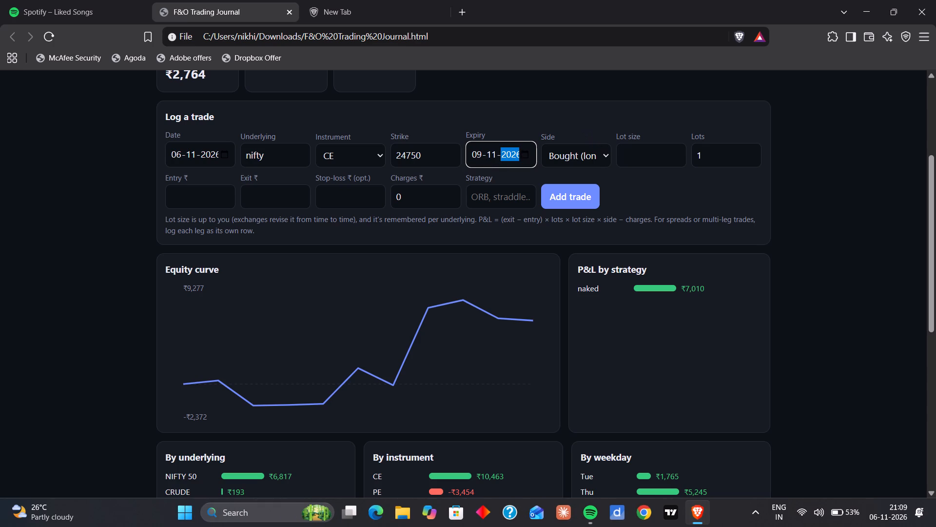
Set the trade's lot size to 65 and the number of lots to 2.
click(656, 156)
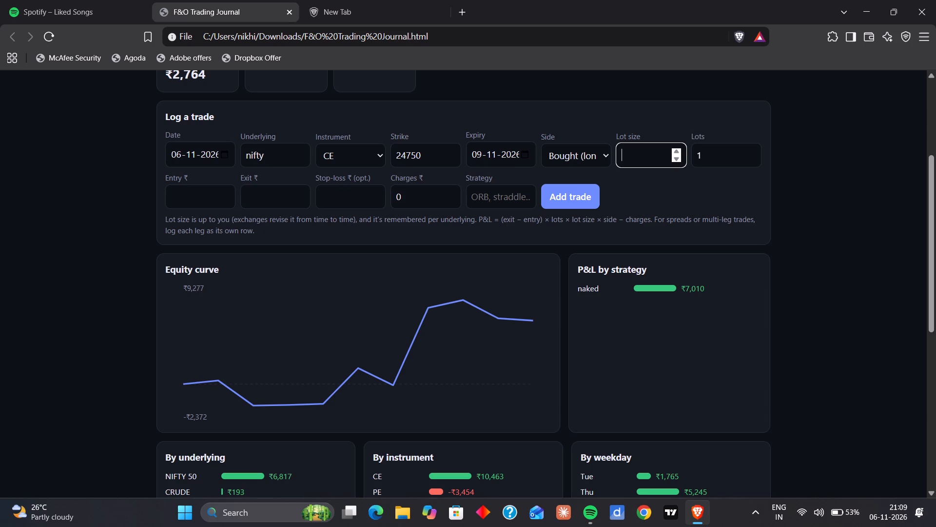
text(65)
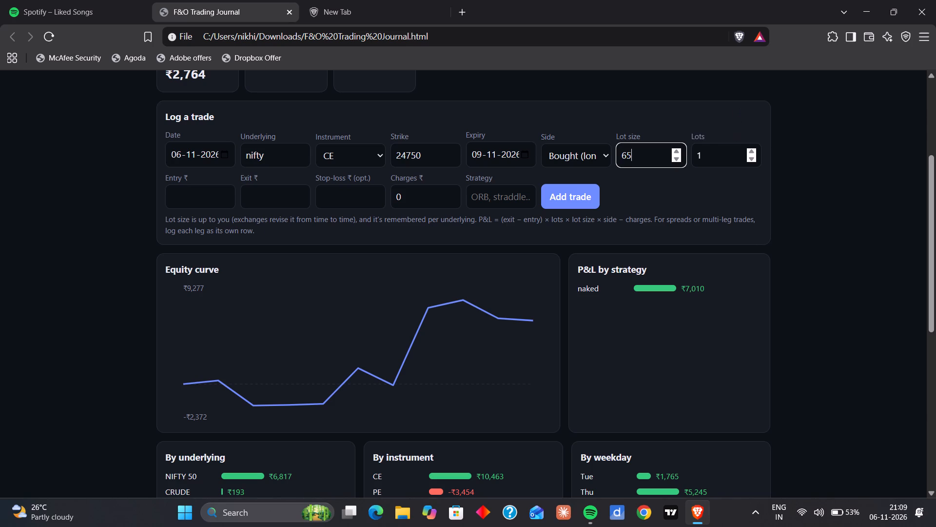
click(734, 143)
key(BackSpace)
key(2)
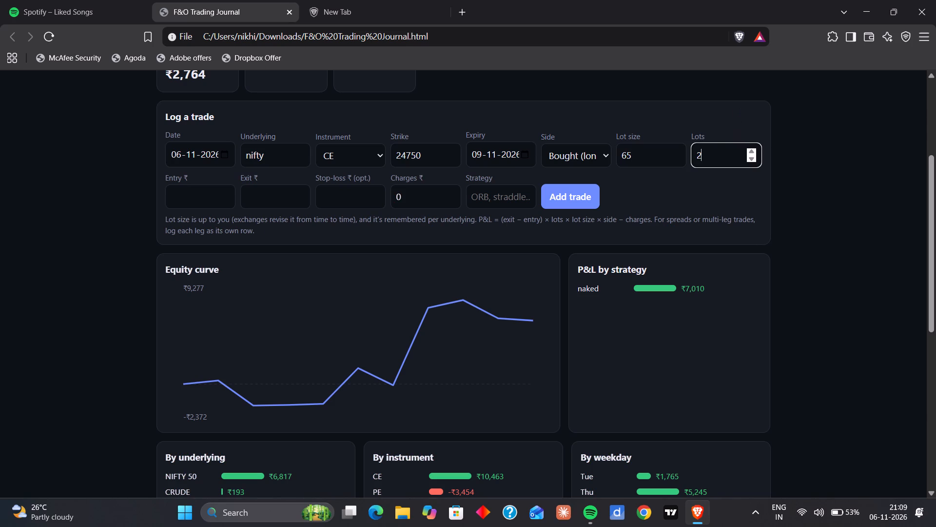
Enter an entry price of ₹83 and an exit price of ₹45.63 for the nifty CE trade.
click(190, 195)
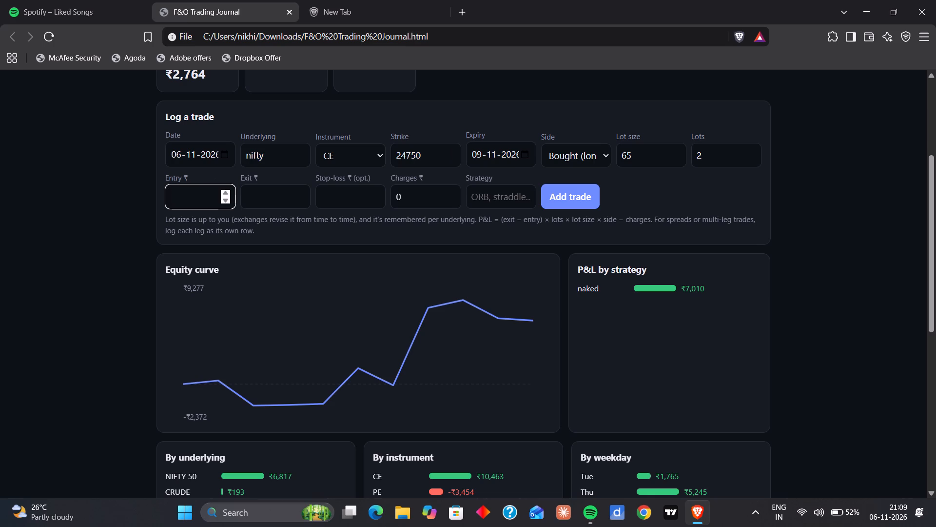
text(83)
click(276, 199)
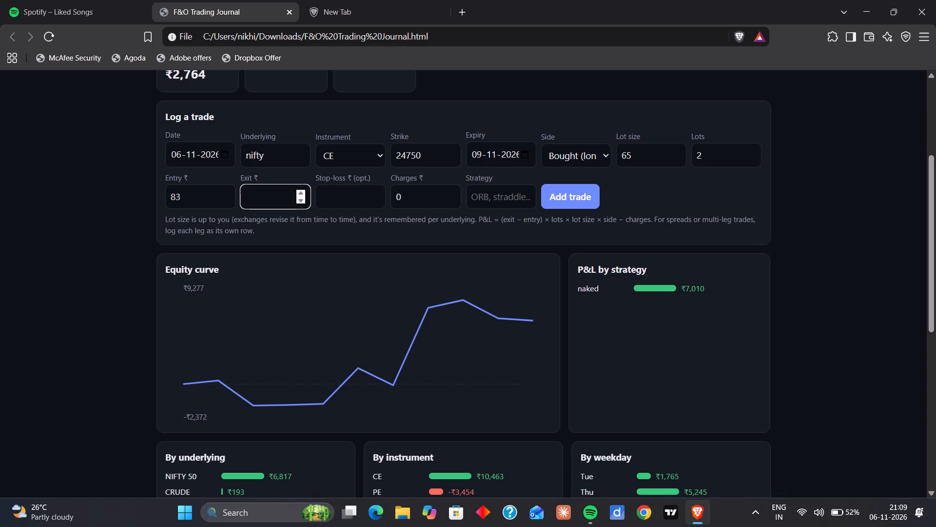
text(45.)
text(63)
Set the charges to ₹50 and the strategy to BTST, and add the nifty 24750 CE trade to the journal.
click(425, 193)
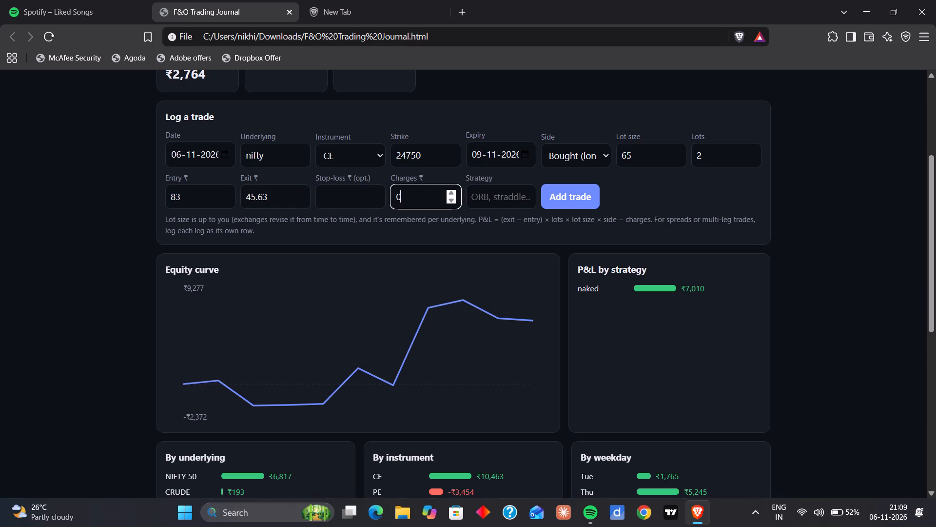
key(BackSpace)
text(50)
click(501, 202)
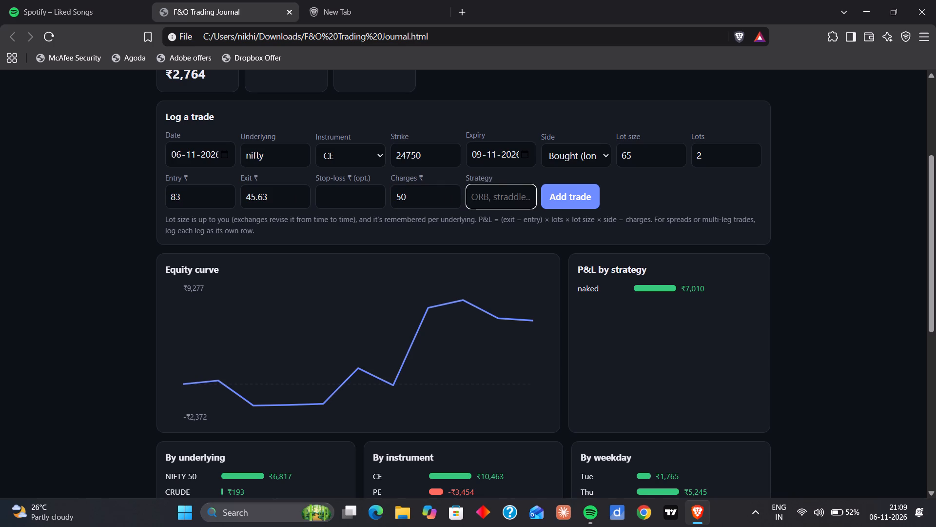
text(BTST)
click(581, 196)
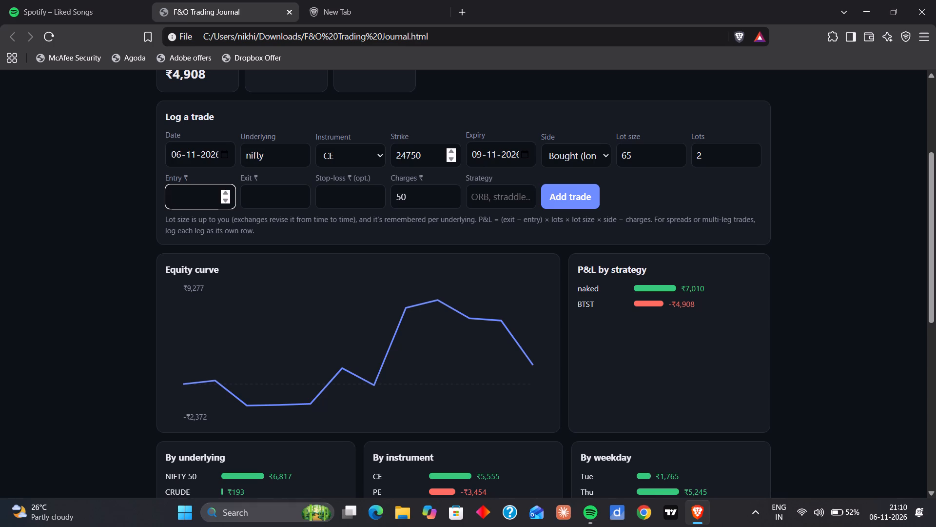
Set up the next nifty trade with strike 24050 and instrument PE.
click(409, 159)
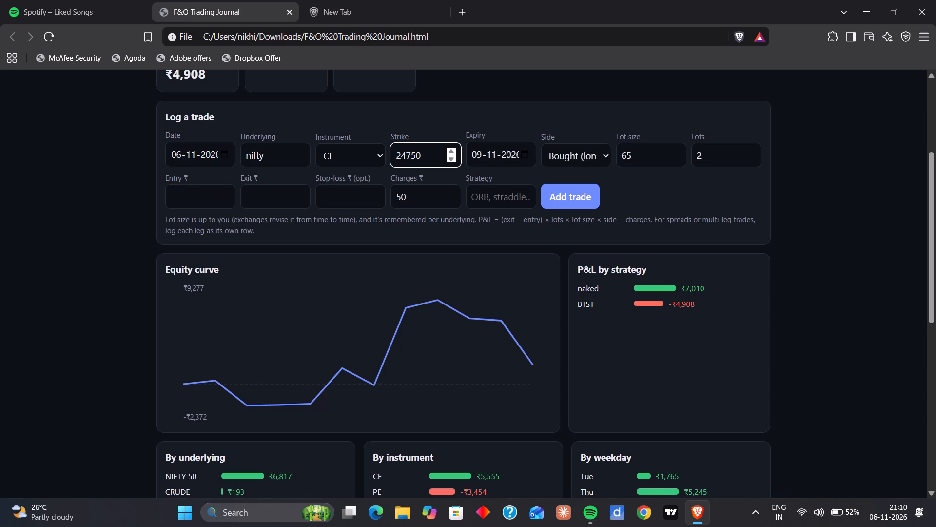
key(BackSpace)
key(0)
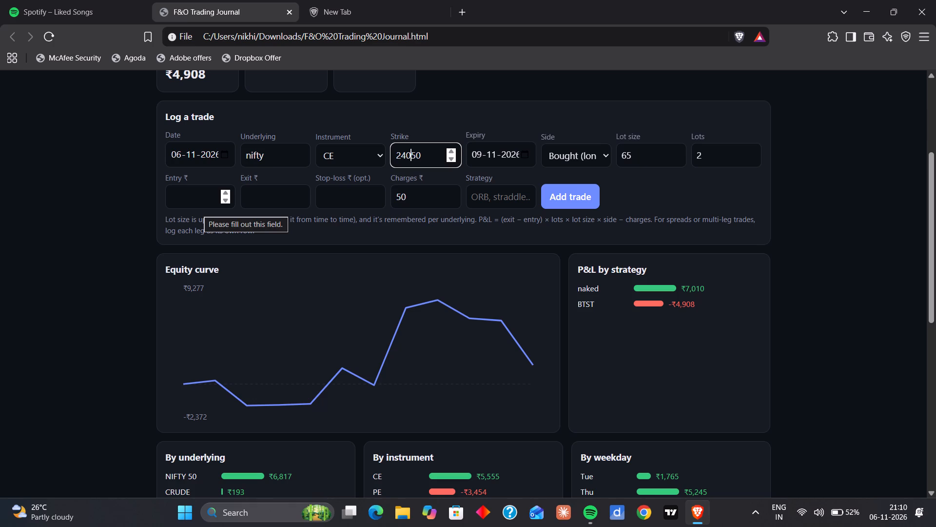
key(Tab)
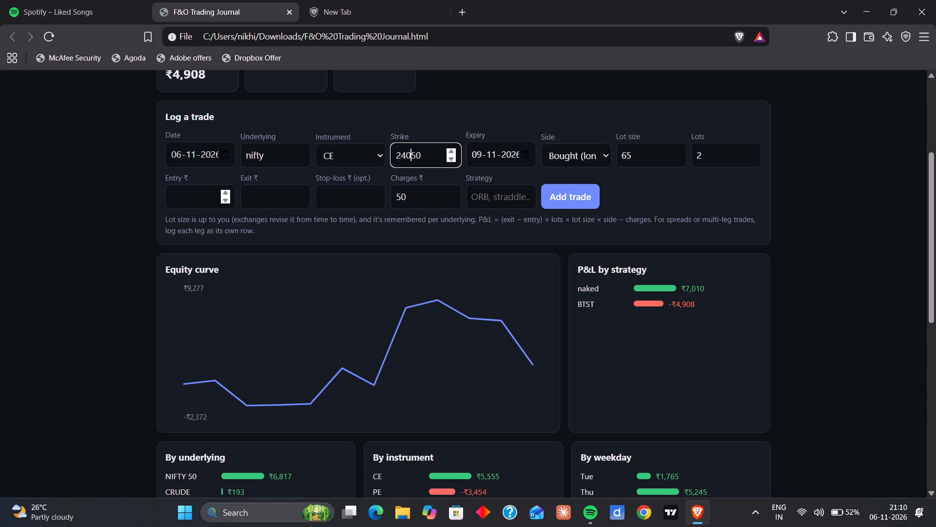
click(324, 147)
click(330, 196)
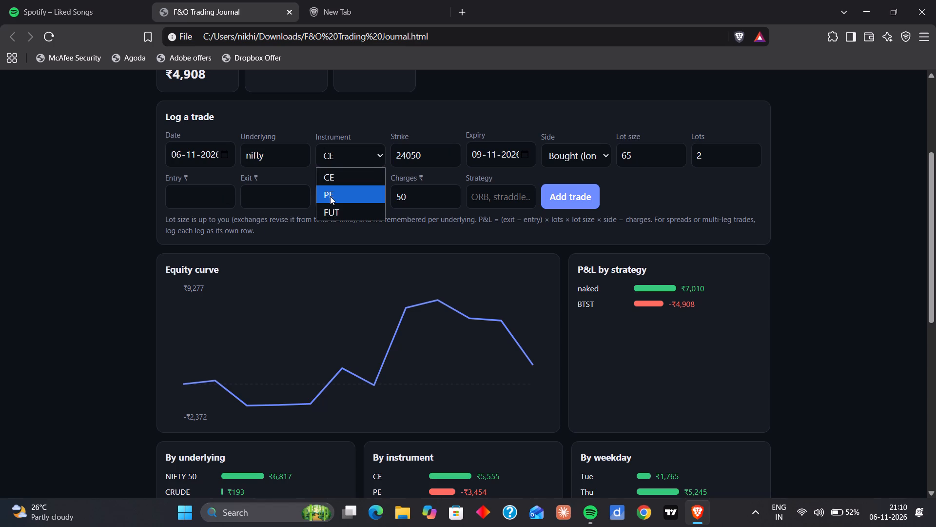
Enter an entry price of ₹66.65 and an exit price of ₹52.4 for the nifty 24050 PE trade.
click(193, 186)
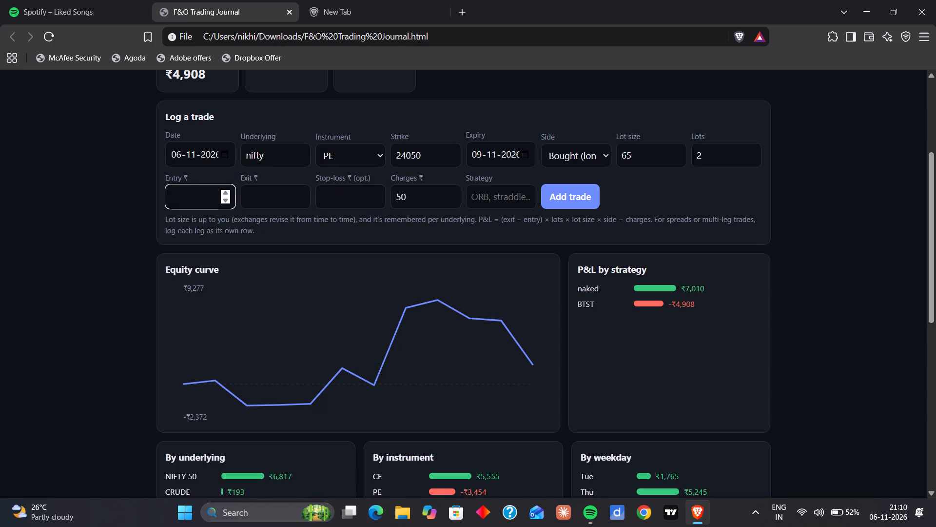
text(66.65)
click(264, 202)
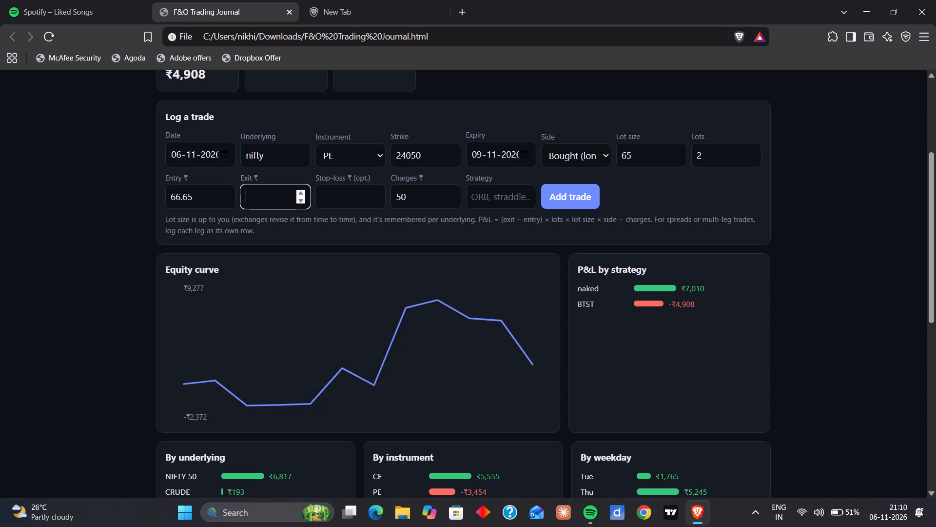
text(52.4)
Set the strategy to naked and add the nifty 24050 PE trade to the journal.
click(512, 197)
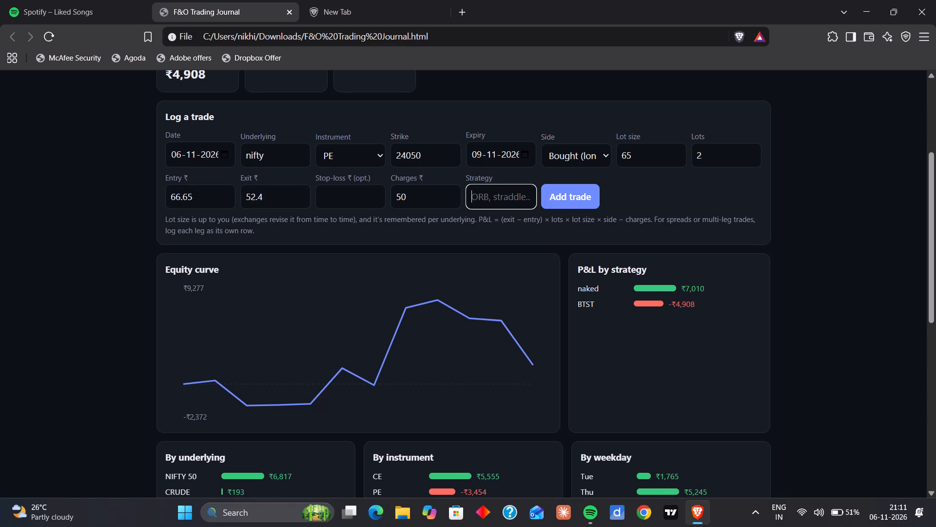
text(naked)
click(560, 192)
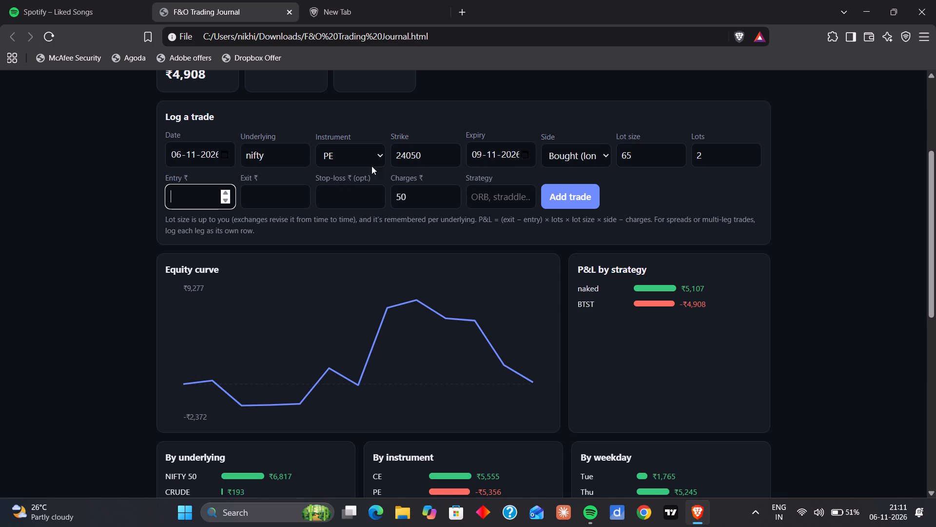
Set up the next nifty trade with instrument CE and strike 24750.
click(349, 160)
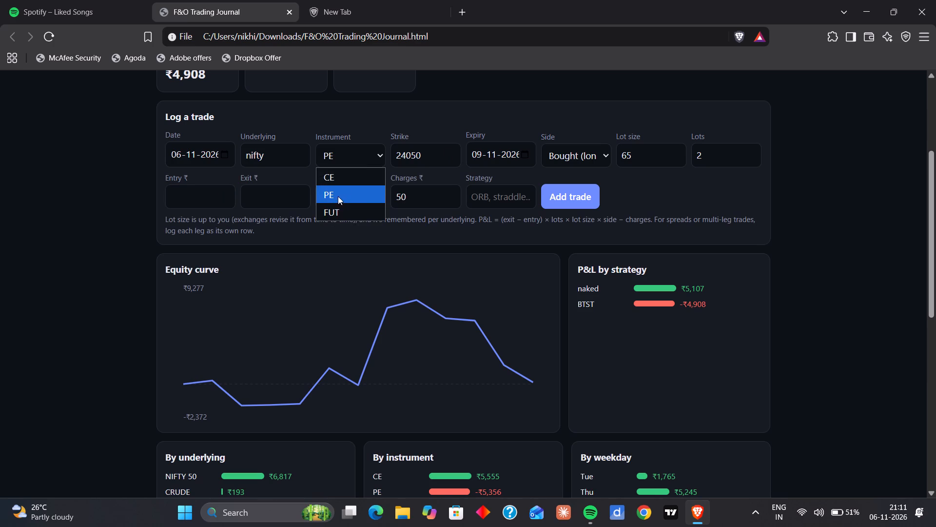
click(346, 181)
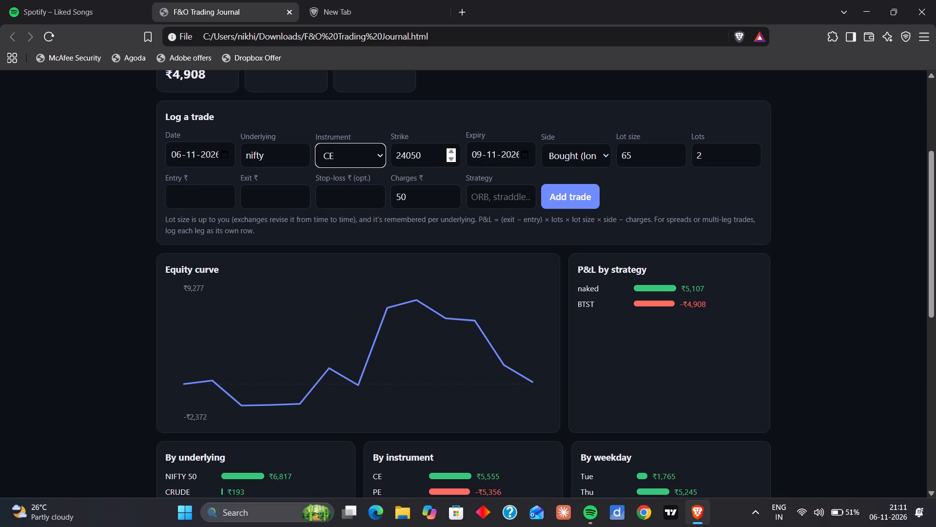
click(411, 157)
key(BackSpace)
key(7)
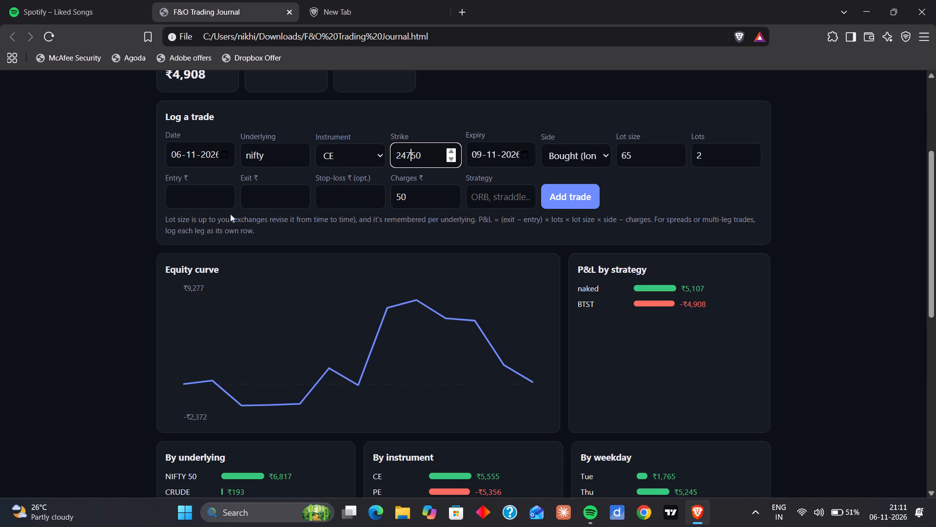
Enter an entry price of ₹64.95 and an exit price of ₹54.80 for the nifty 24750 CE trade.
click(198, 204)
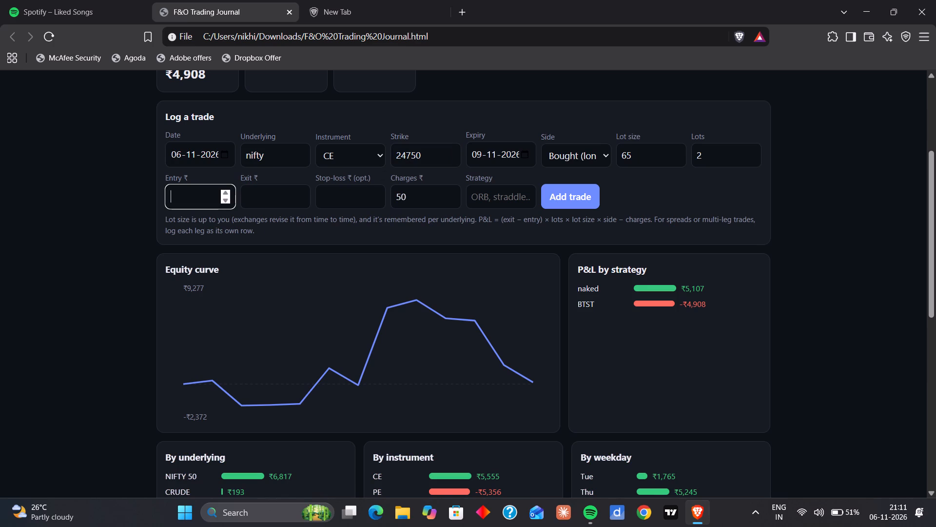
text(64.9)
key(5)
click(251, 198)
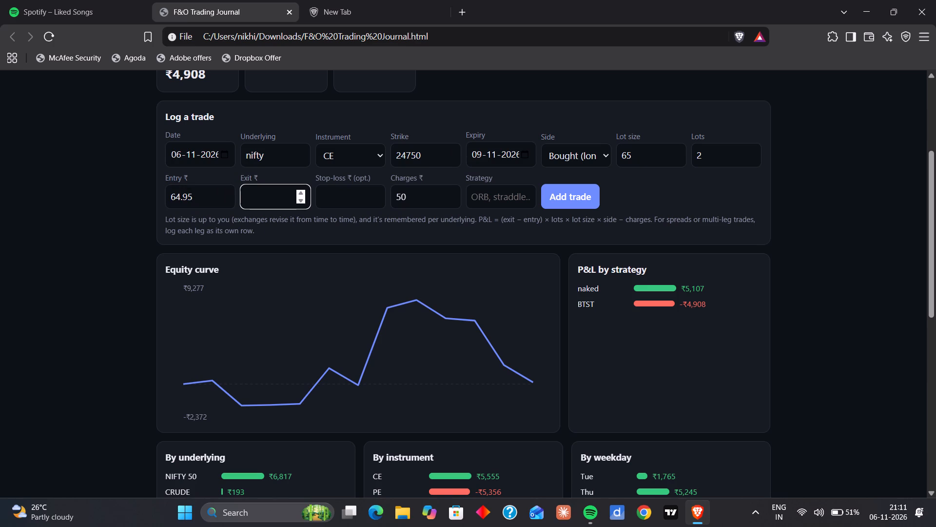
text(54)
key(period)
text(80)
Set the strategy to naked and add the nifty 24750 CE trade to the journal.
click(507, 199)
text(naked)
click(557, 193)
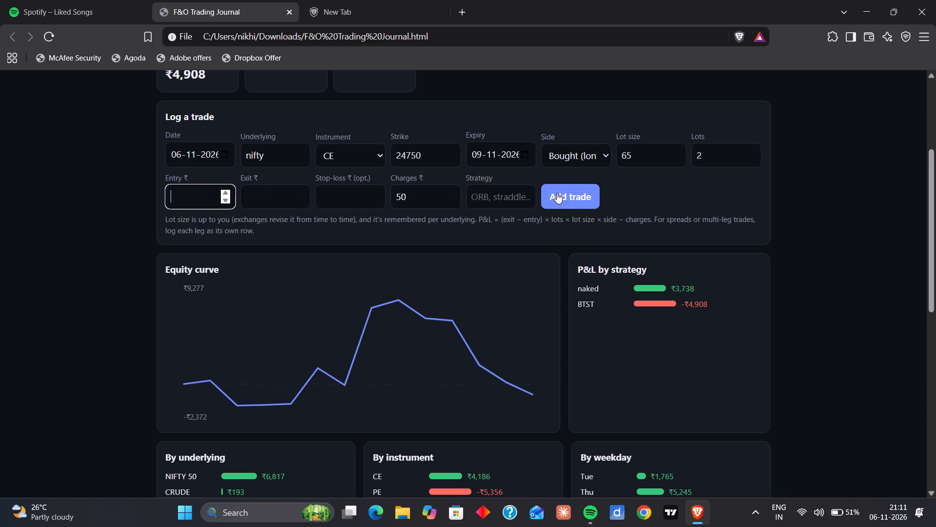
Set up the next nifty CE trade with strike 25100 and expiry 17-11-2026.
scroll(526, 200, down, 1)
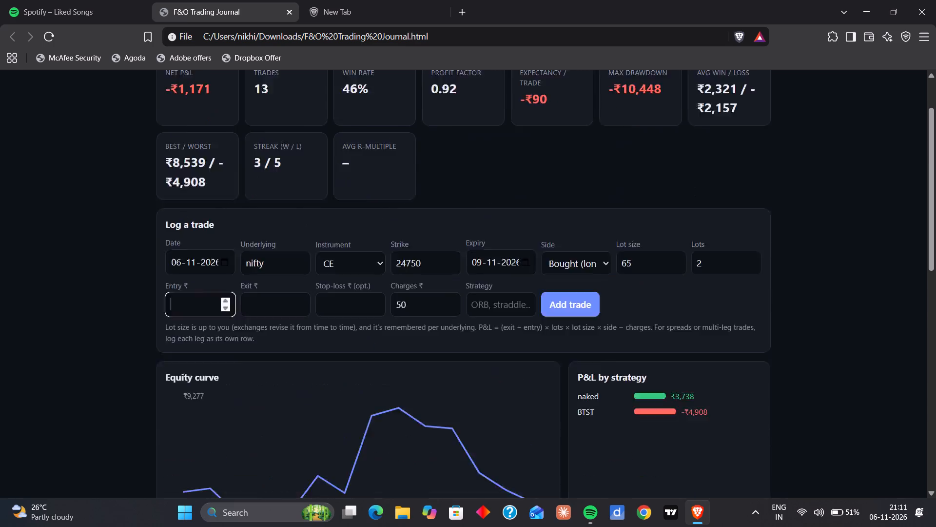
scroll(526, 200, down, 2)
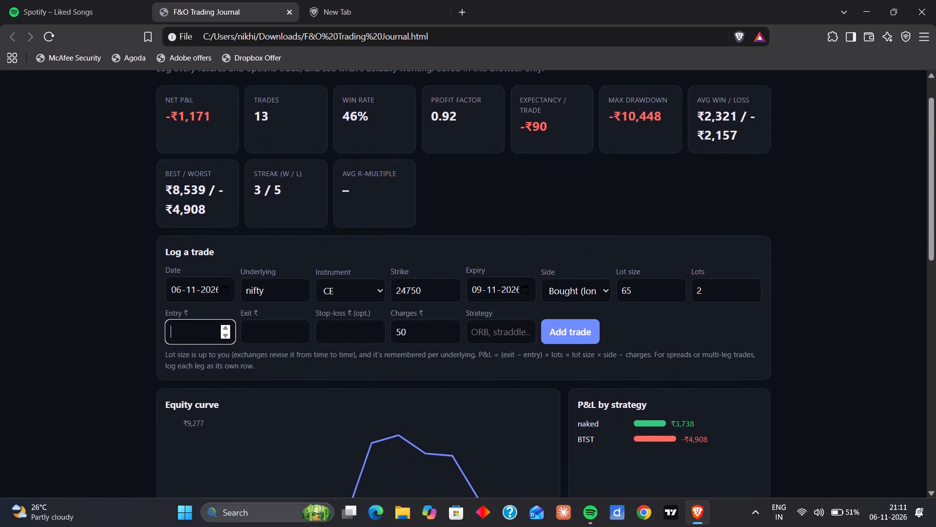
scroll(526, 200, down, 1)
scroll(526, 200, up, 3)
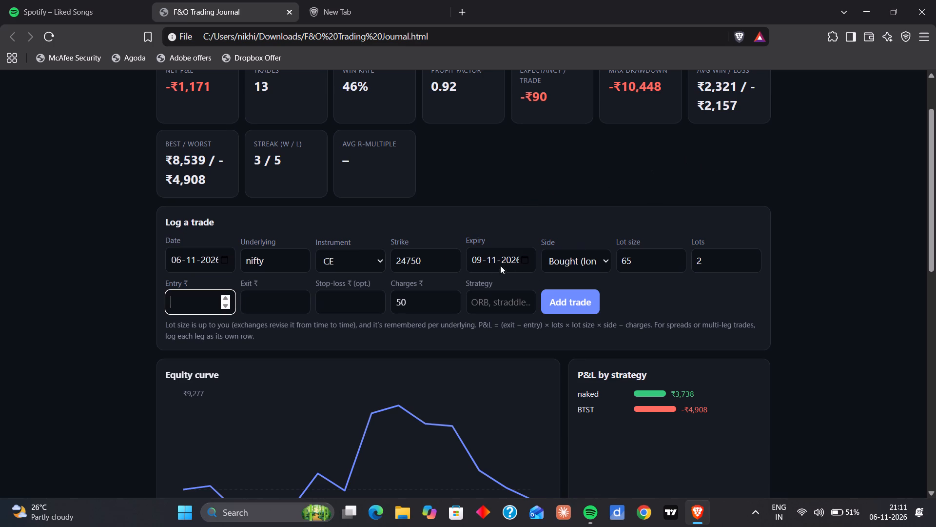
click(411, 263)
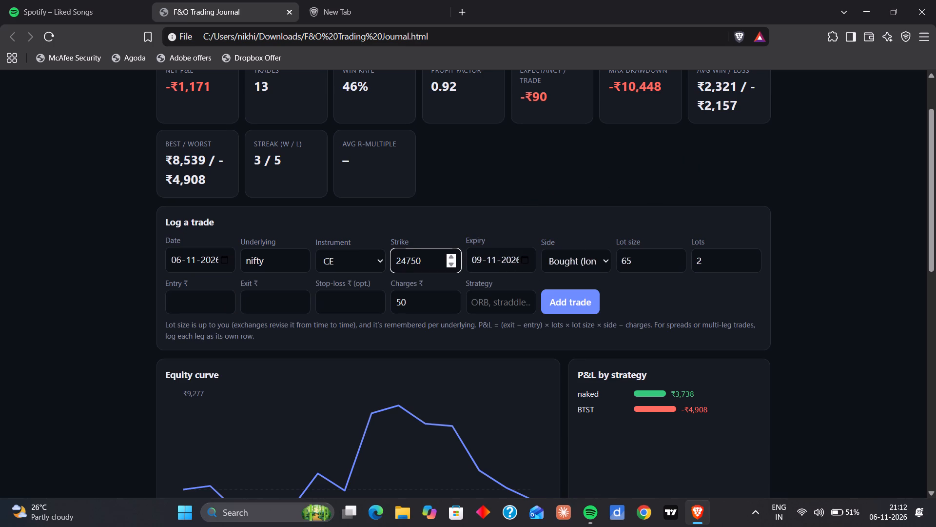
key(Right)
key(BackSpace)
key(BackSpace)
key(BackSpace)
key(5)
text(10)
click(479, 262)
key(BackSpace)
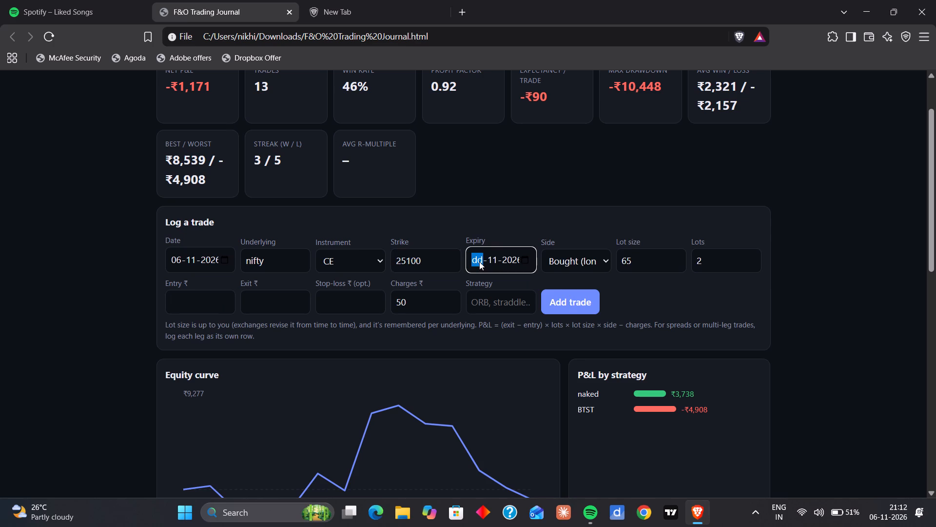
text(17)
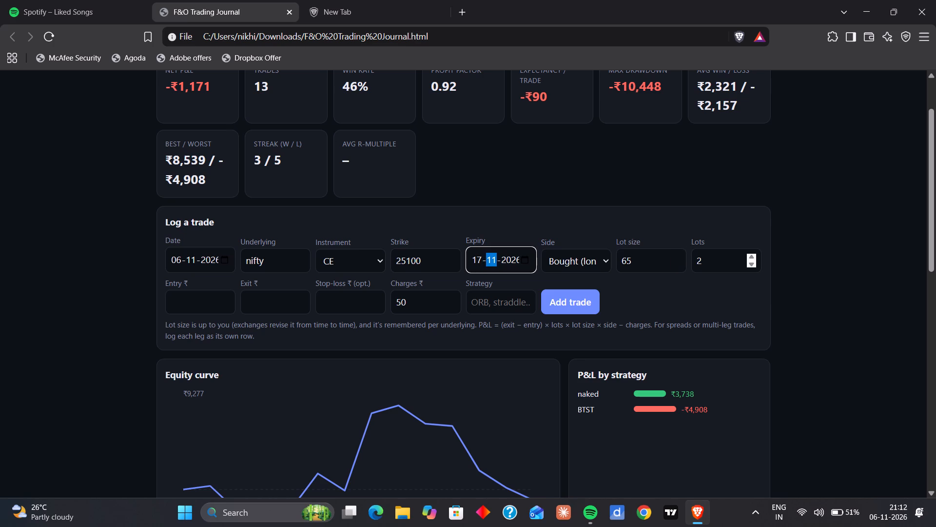
Delete the naked NIFTY 24750 CE and NIFTY 24050 PE trades dated 2026-11-06 from the trades list.
scroll(710, 256, down, 2)
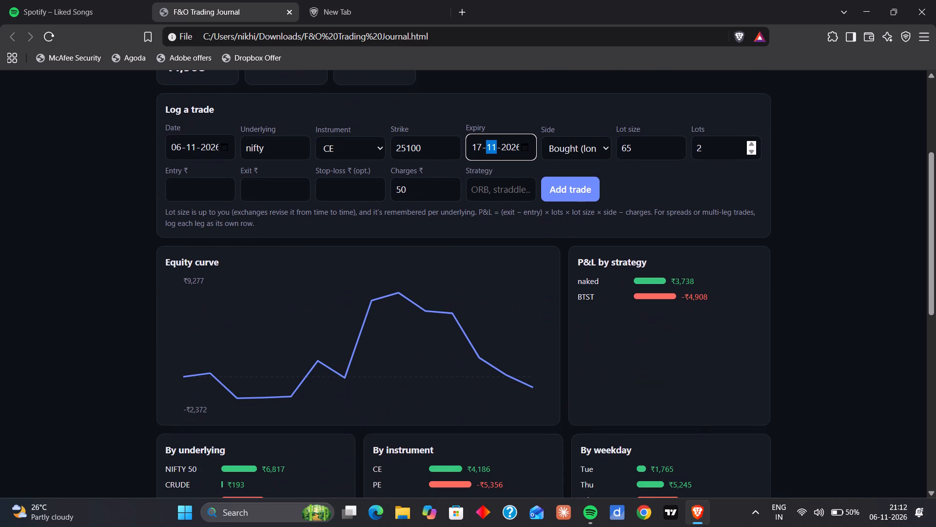
scroll(710, 256, down, 2)
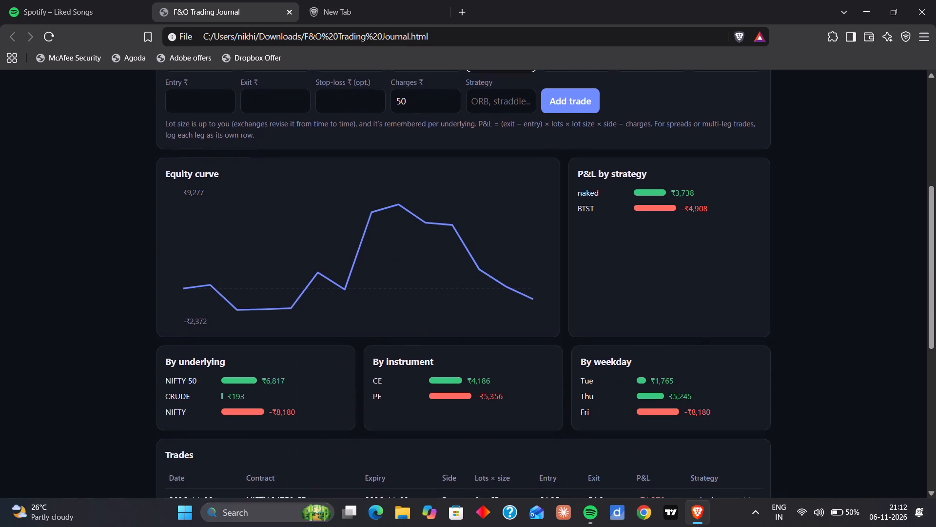
scroll(710, 256, down, 2)
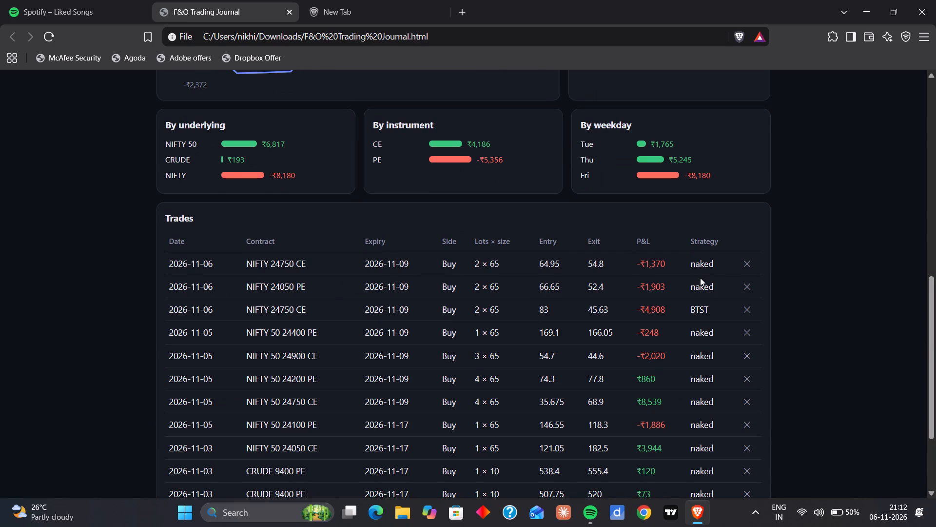
click(747, 263)
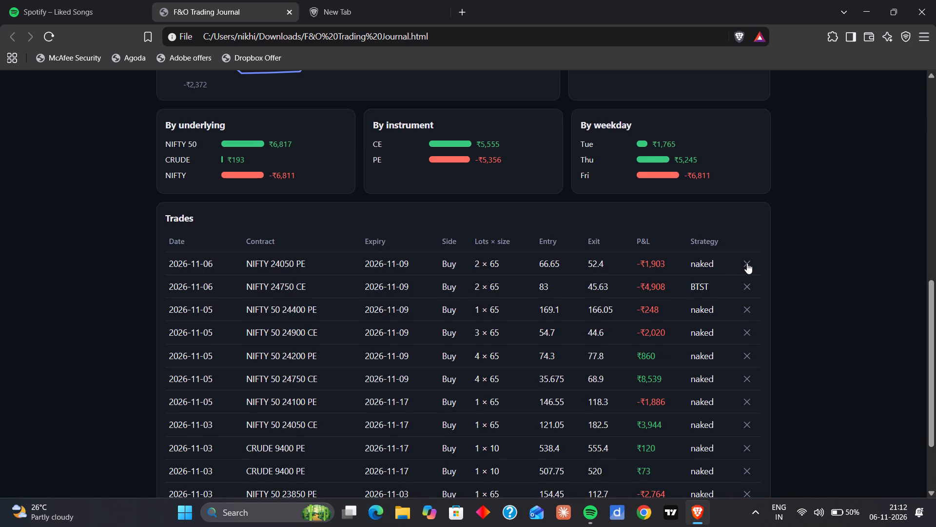
click(747, 263)
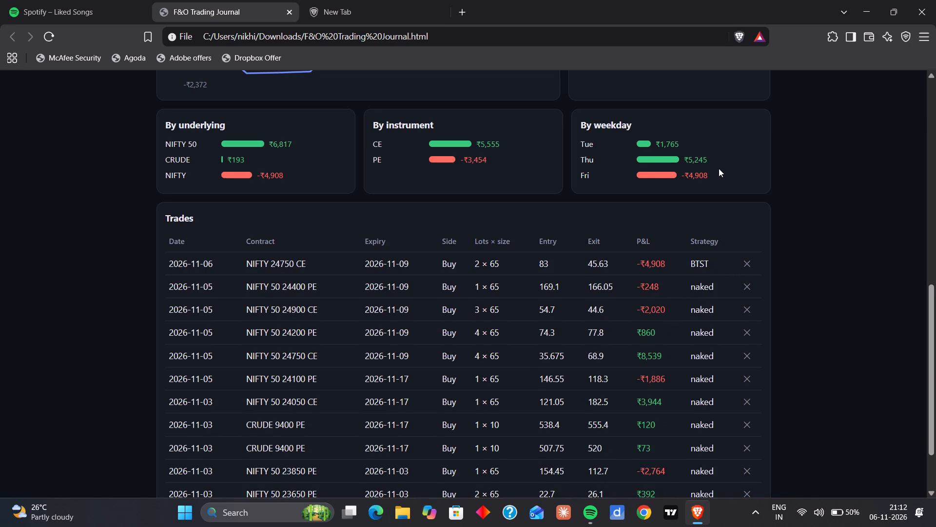
Set the expiry of the trade being logged to 09-11-2026.
scroll(719, 168, up, 7)
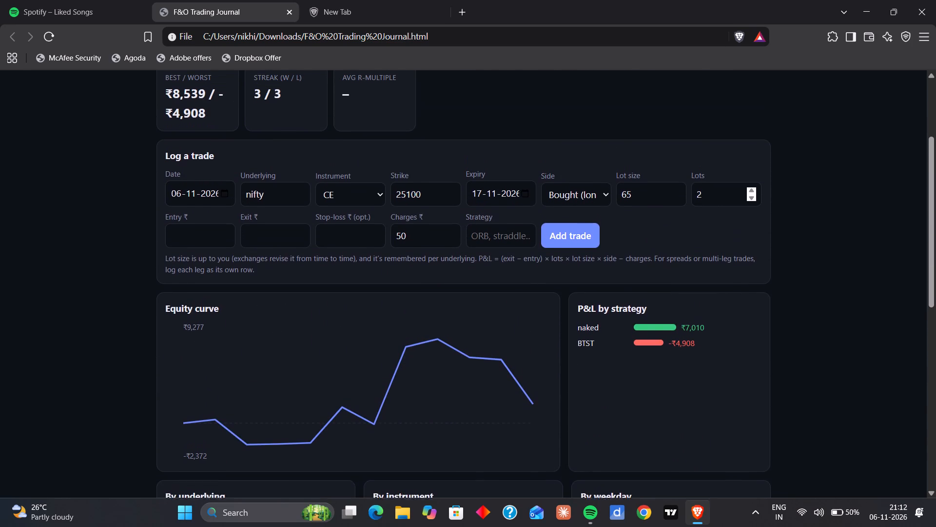
scroll(719, 168, up, 1)
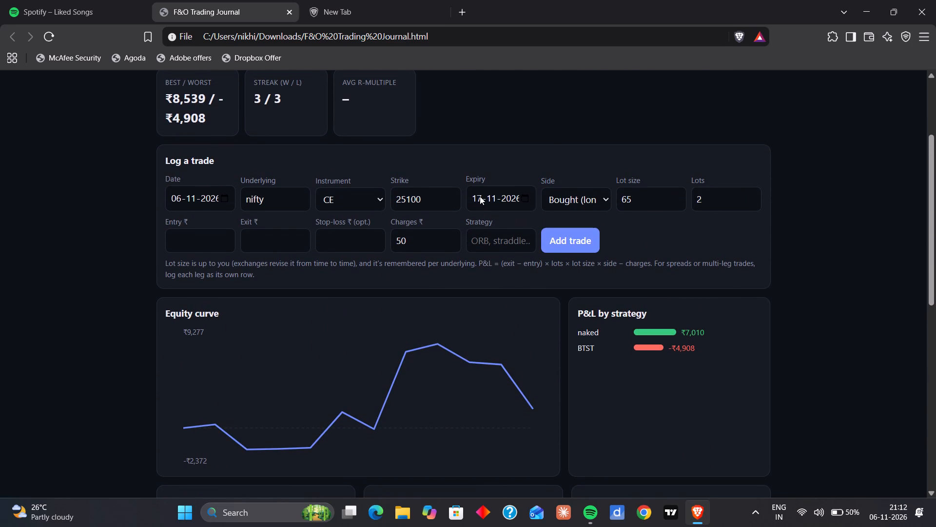
click(480, 196)
key(BackSpace)
key(9)
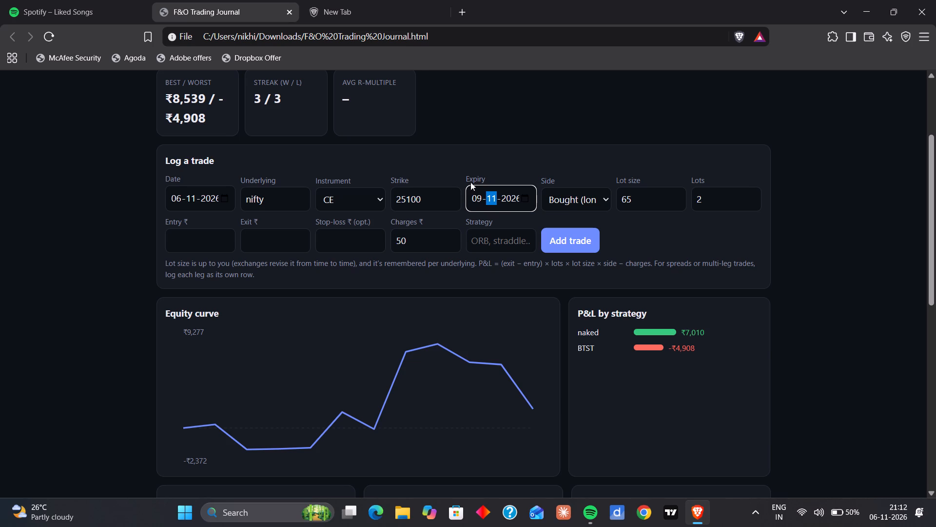
Set the instrument to PE and the strike to 24050 for the nifty trade being logged.
click(344, 205)
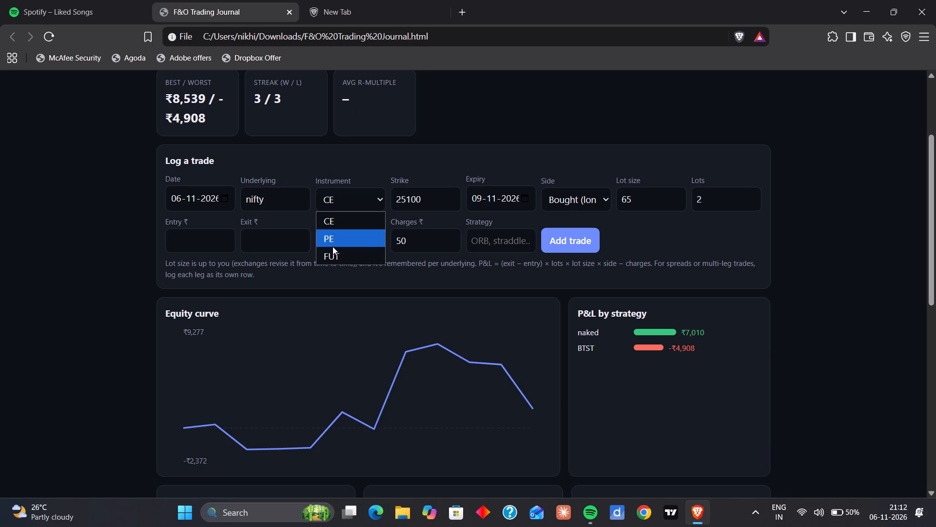
click(342, 238)
click(412, 201)
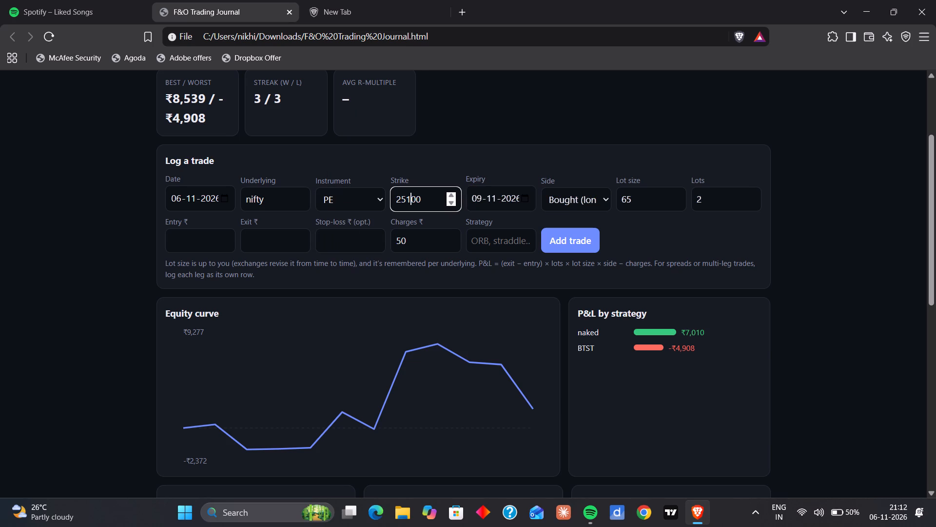
key(BackSpace)
key(BackSpace)
text(475)
key(BackSpace)
key(BackSpace)
key(0)
key(5)
key(Right)
key(BackSpace)
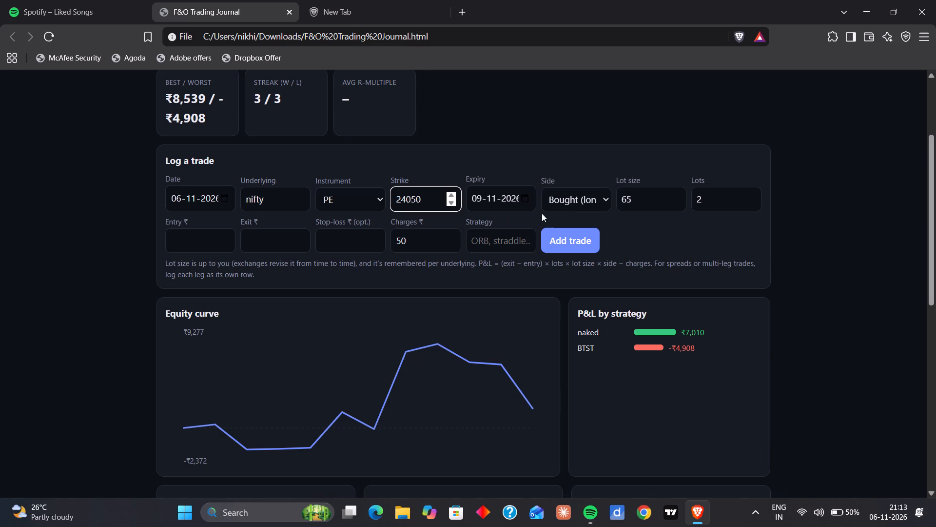
Set the number of lots to 1 for the nifty 24050 PE trade.
click(707, 194)
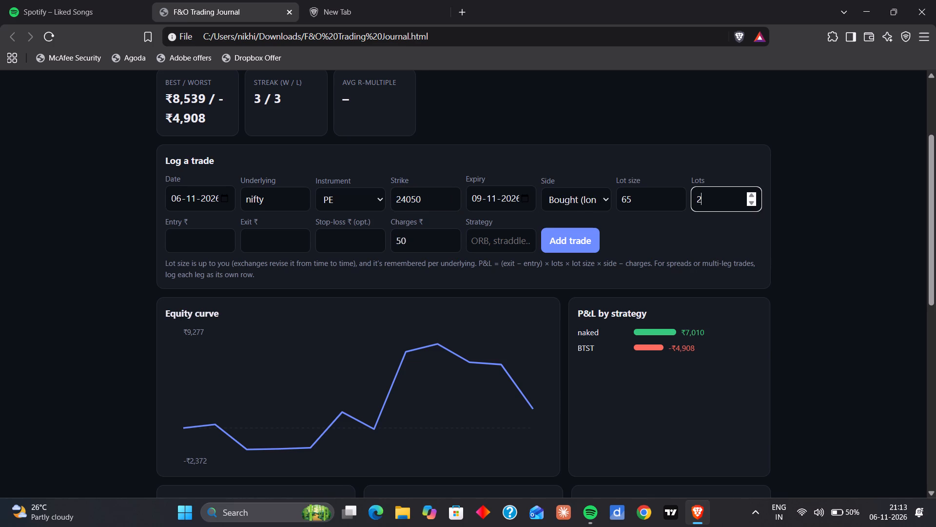
click(753, 204)
Add the nifty 24050 PE trade with entry 66.65, exit 54.8 and strategy naked.
click(217, 231)
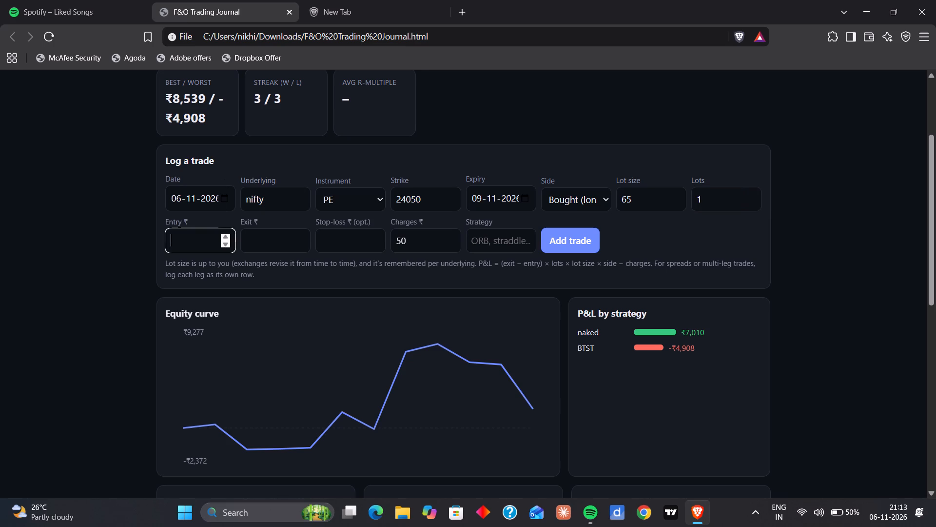
text(66.65)
click(258, 240)
text(54)
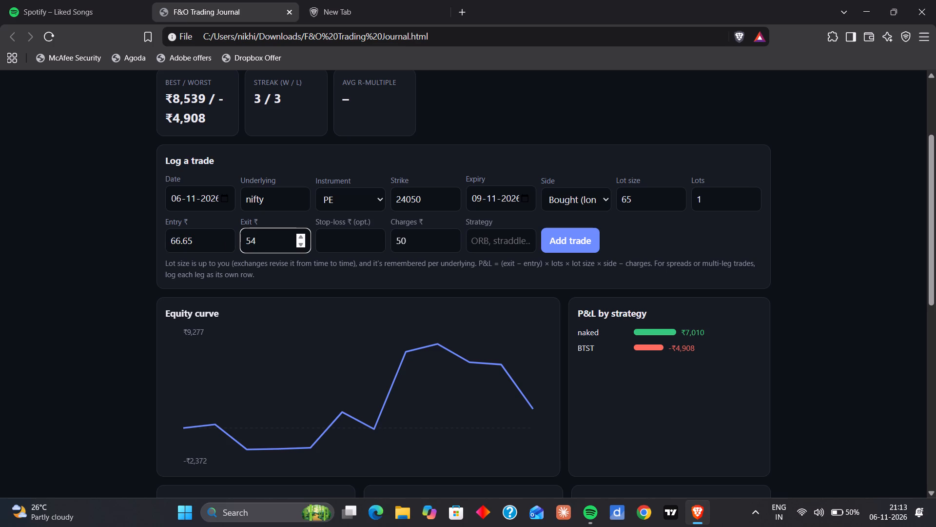
text(.8)
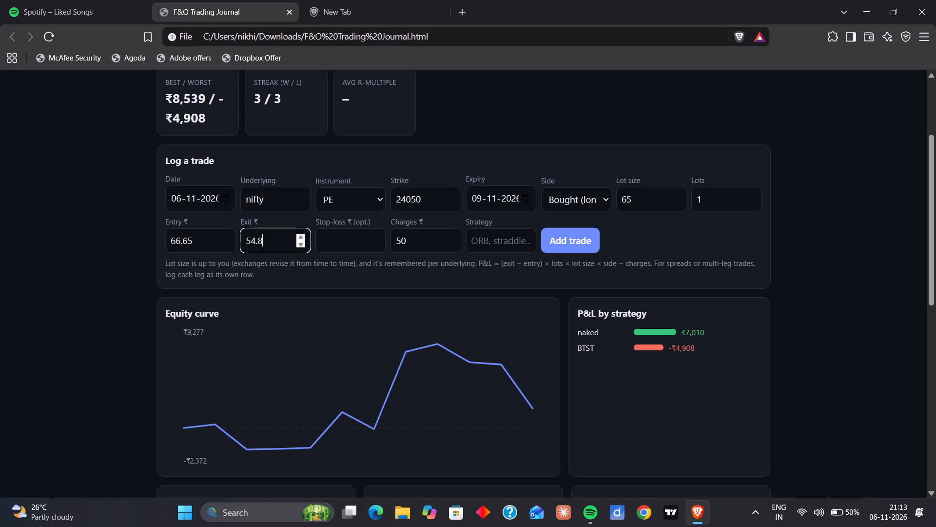
click(491, 239)
text(nka)
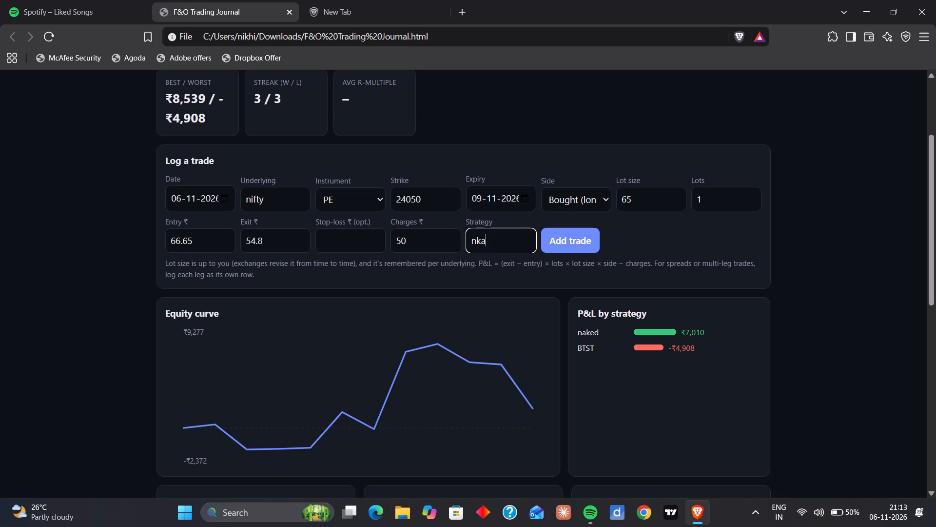
key(BackSpace)
key(BackSpace)
text(aked)
click(585, 249)
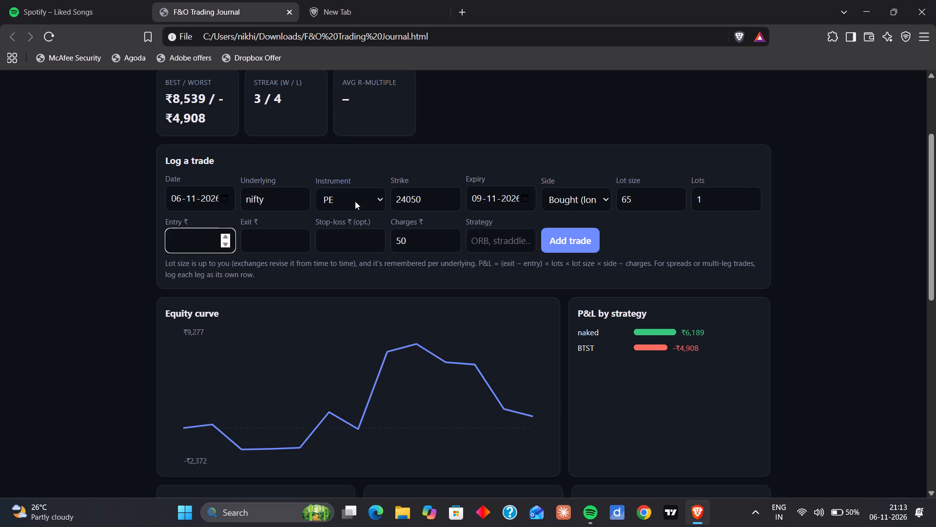
Log a nifty 24750 CE trade with entry 64.95, exit 54.8 and strategy naked.
click(341, 207)
click(337, 226)
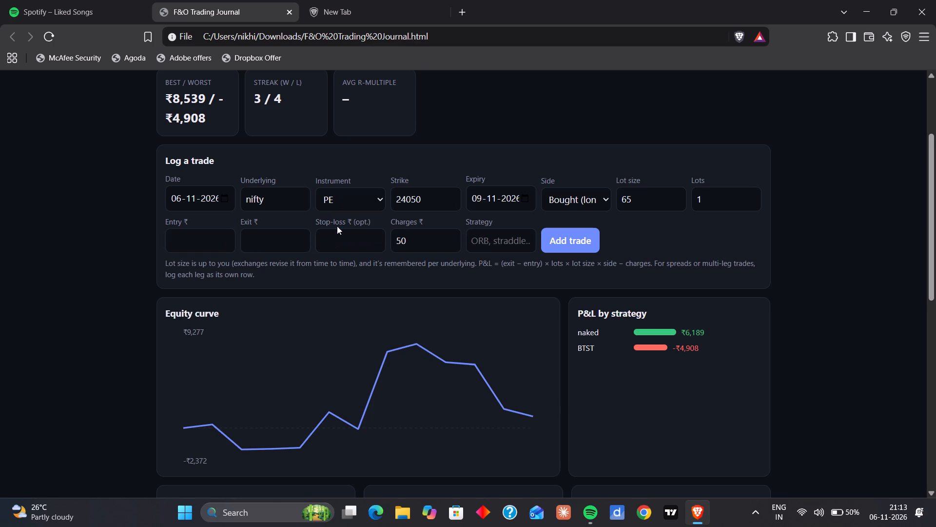
click(410, 202)
key(BackSpace)
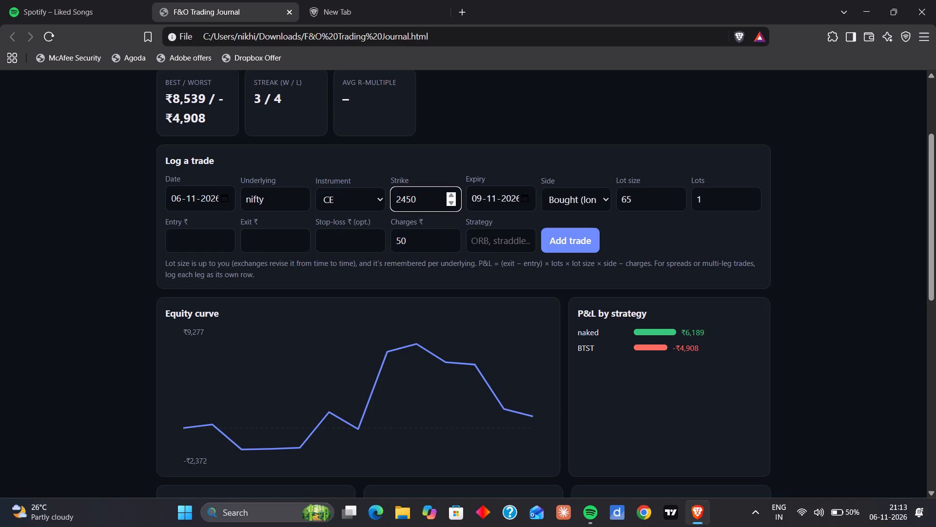
key(7)
click(198, 246)
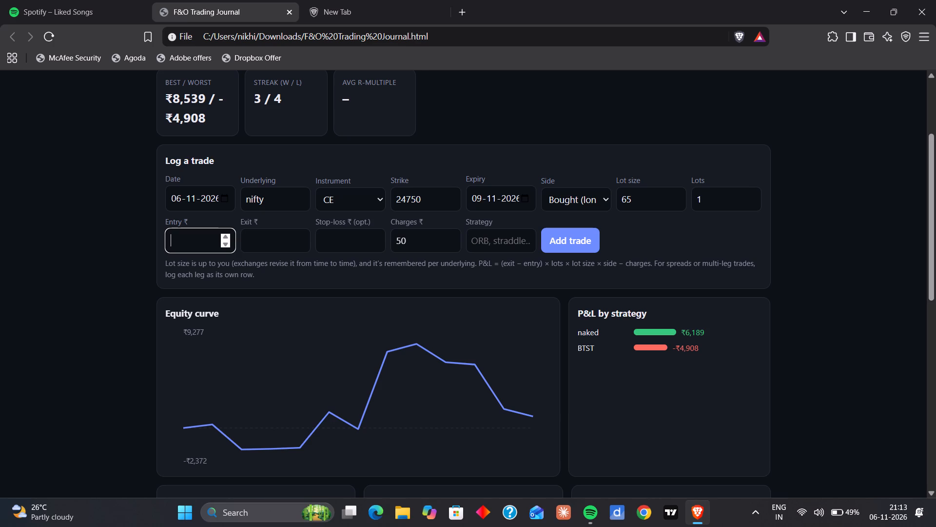
text(64.95)
click(266, 244)
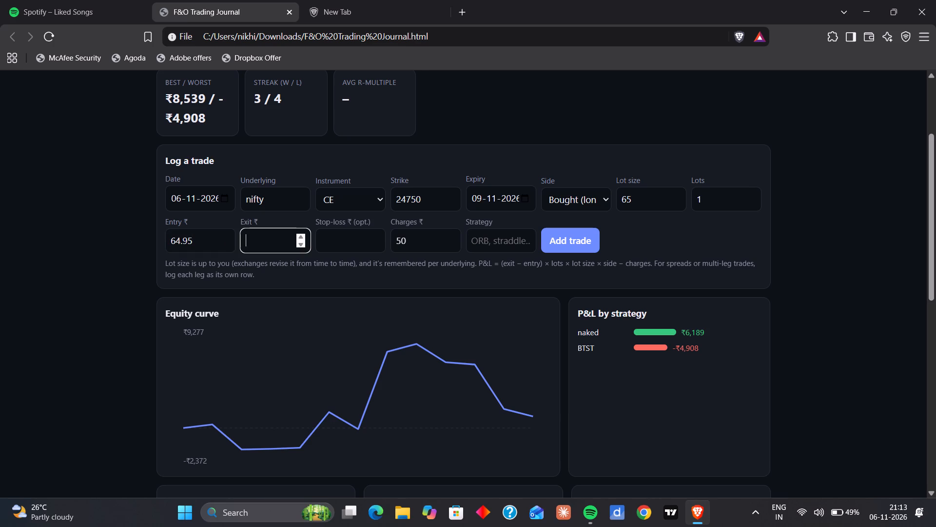
text(54.8)
click(494, 241)
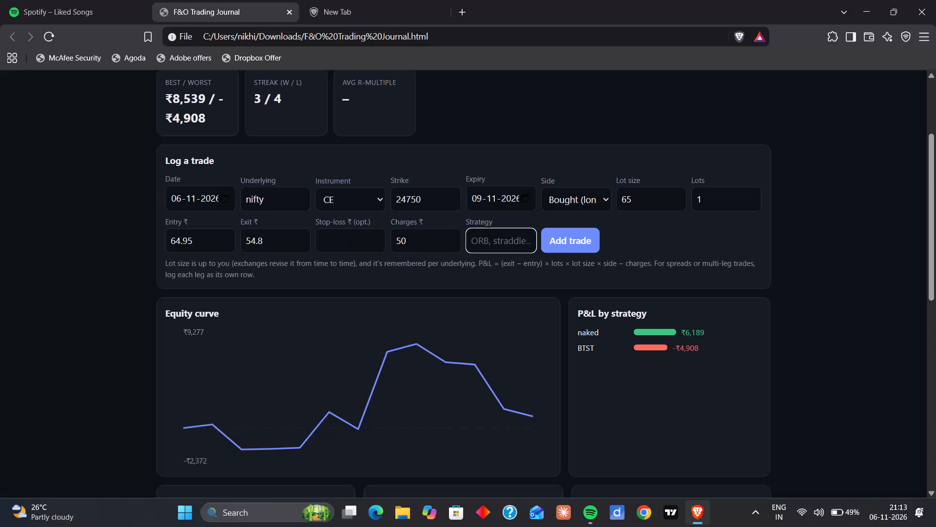
text(naked)
click(570, 234)
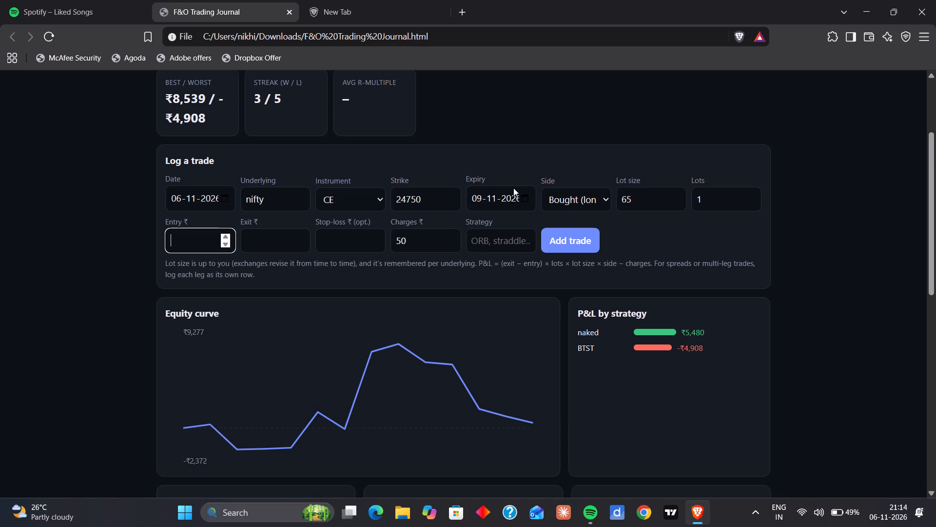
Set the strike to 25100 and the expiry to 17-11-2026 for the next nifty CE trade.
click(415, 199)
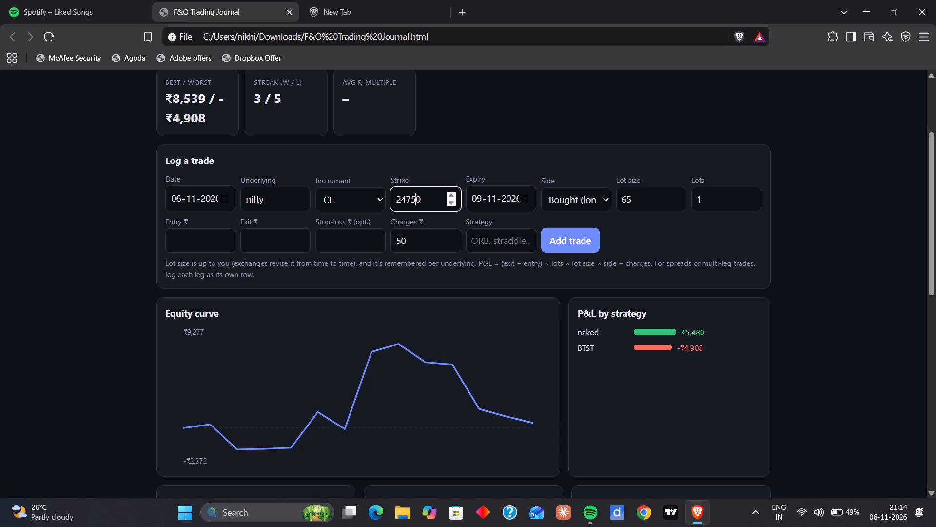
key(BackSpace)
key(BackSpace)
key(BackSpace)
text(510)
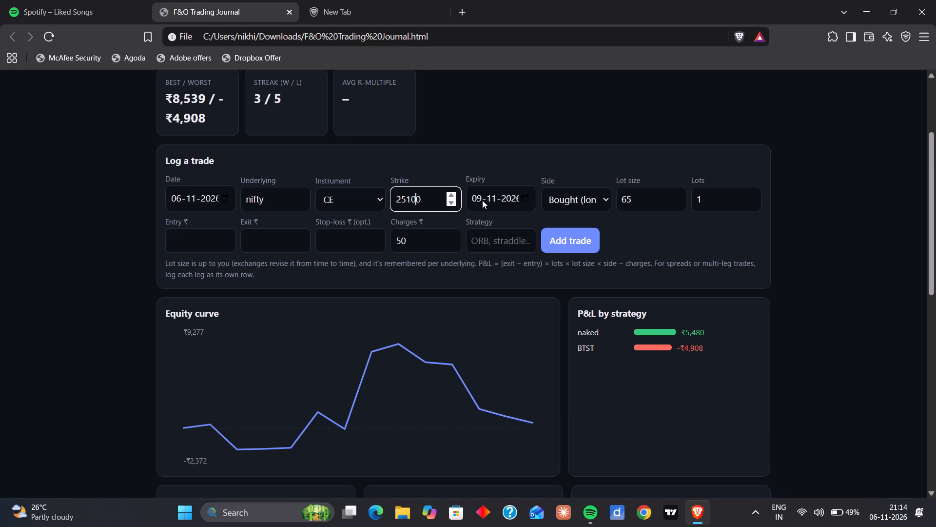
click(481, 200)
key(BackSpace)
text(17)
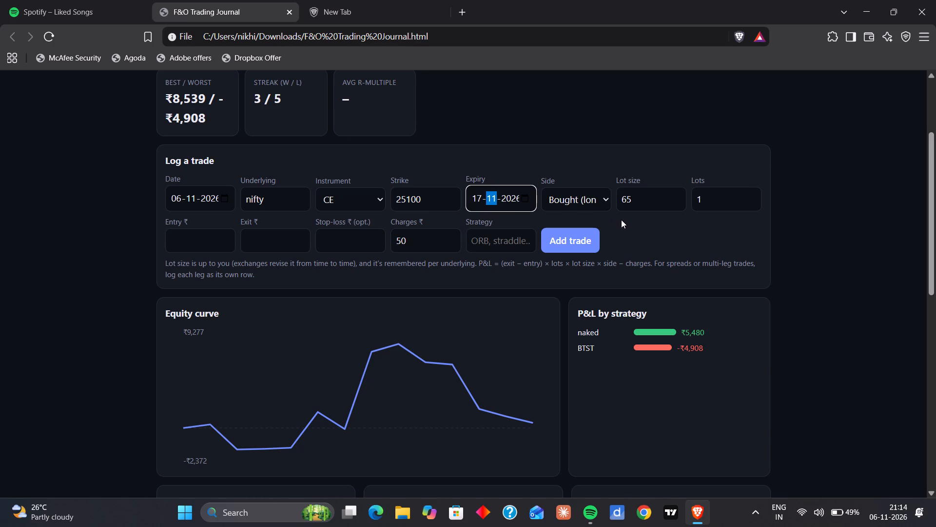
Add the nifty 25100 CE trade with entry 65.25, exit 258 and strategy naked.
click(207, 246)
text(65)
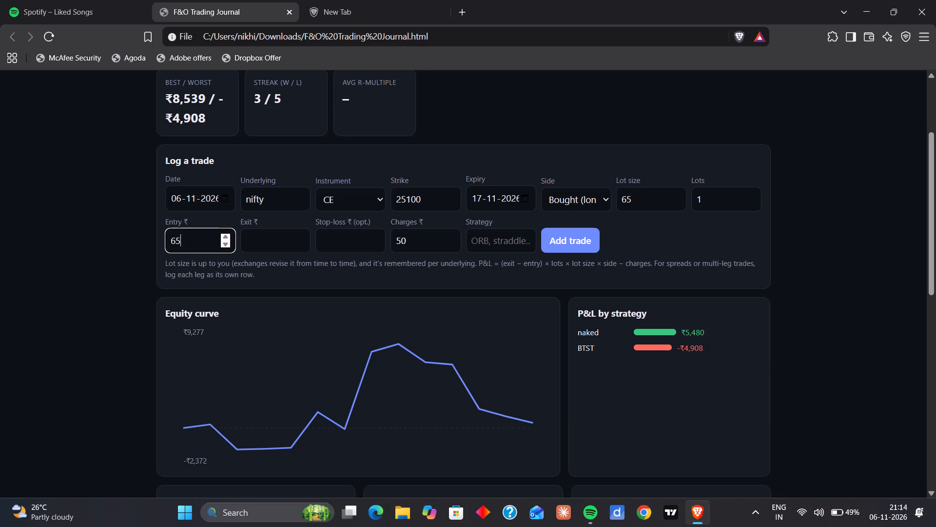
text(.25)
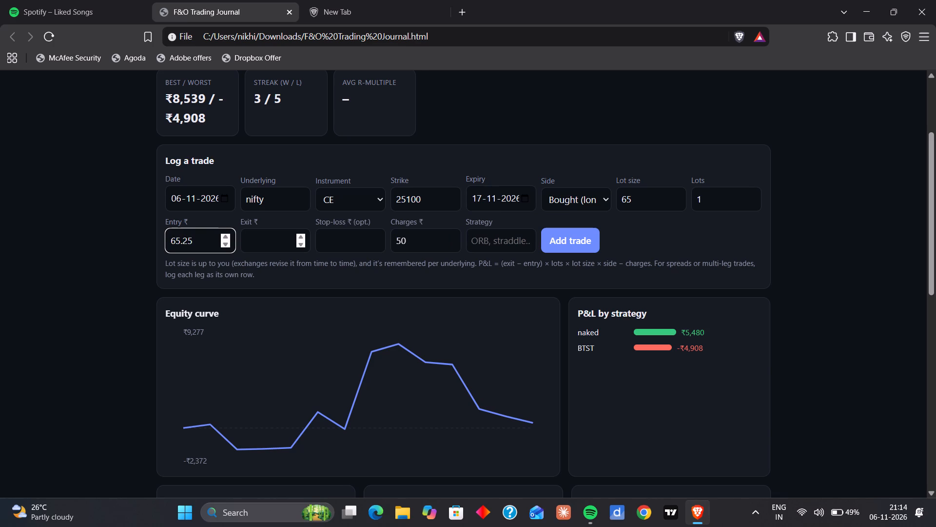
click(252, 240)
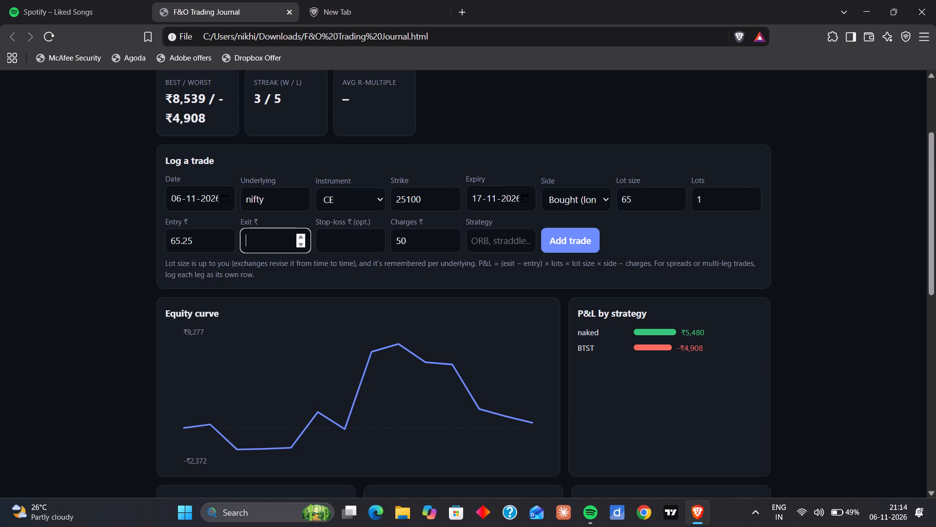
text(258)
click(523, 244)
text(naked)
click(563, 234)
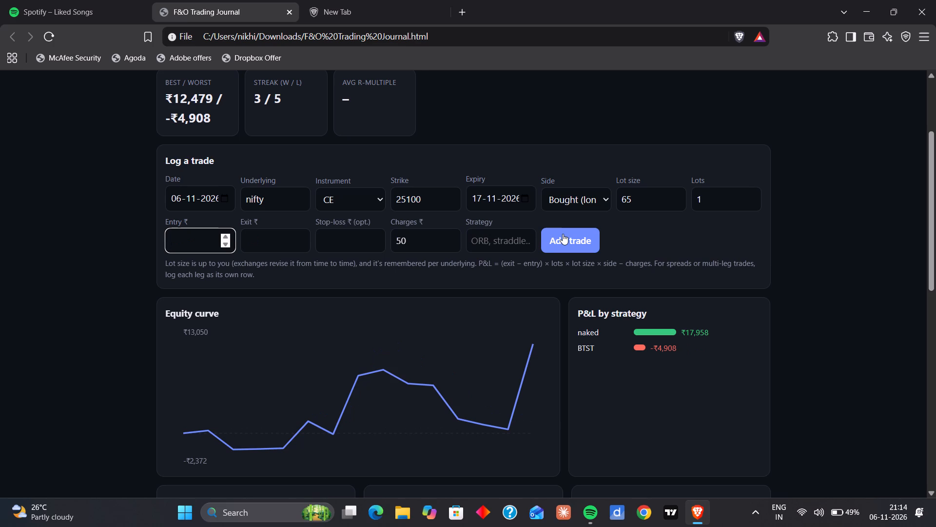
Review the journal's summary statistics, equity curve, P&L breakdowns and the newest entries in the trades list.
scroll(563, 234, down, 1)
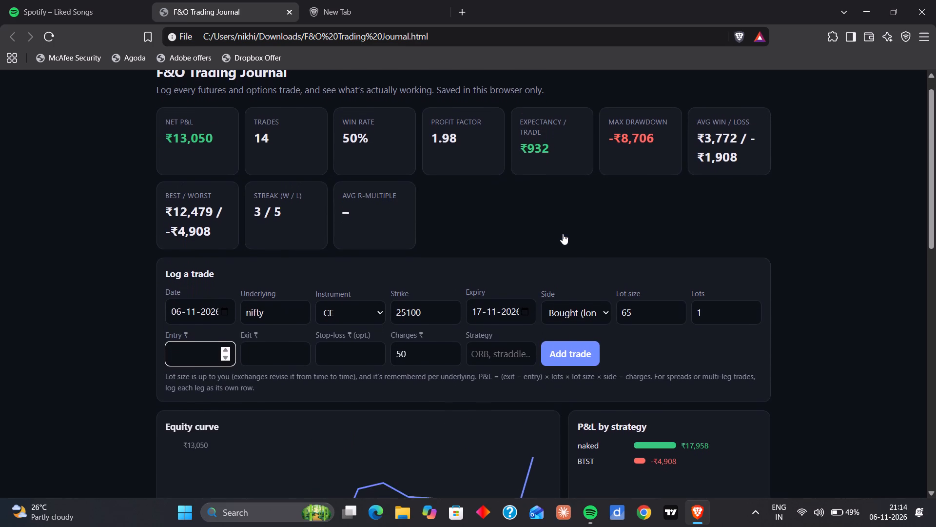
scroll(563, 234, down, 1)
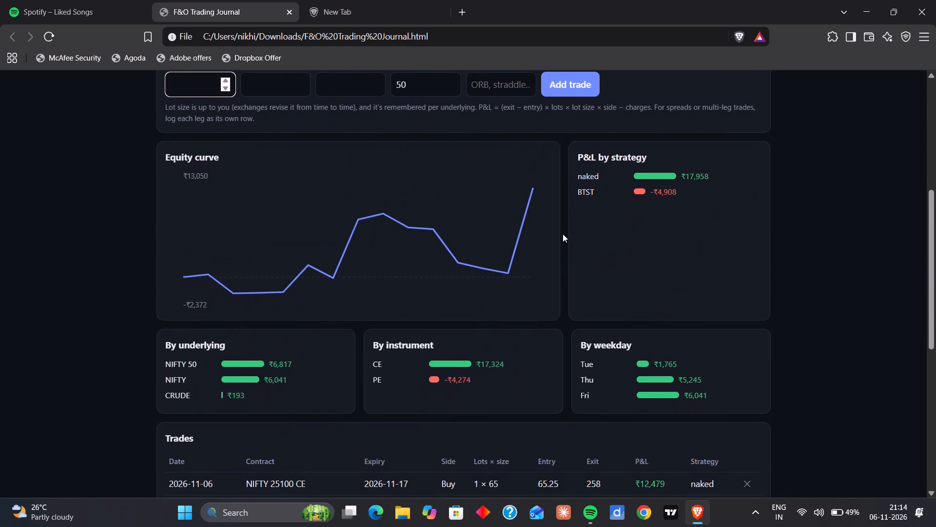
scroll(563, 234, right, 1)
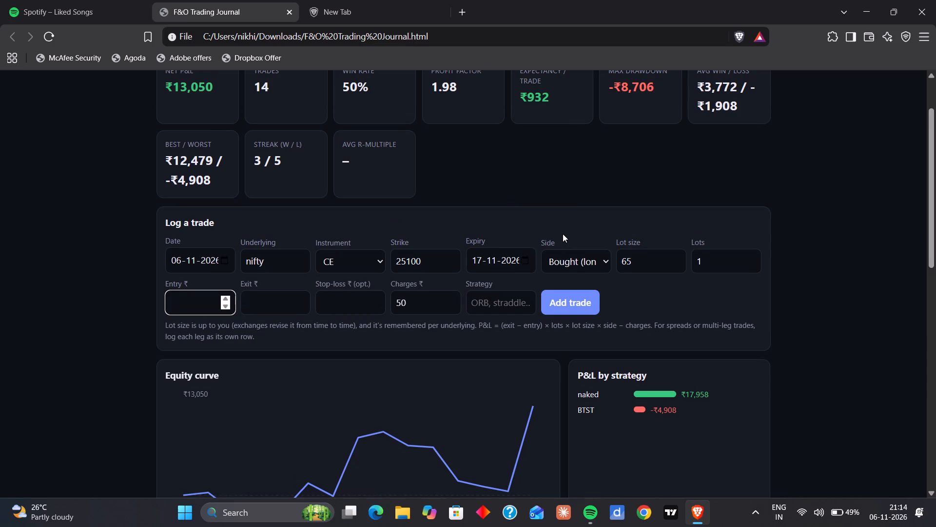
scroll(563, 234, right, 1)
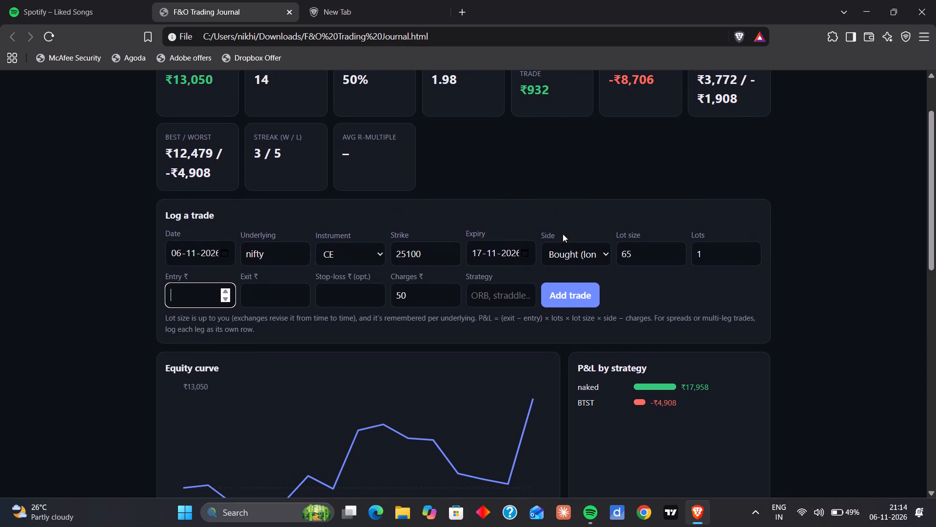
scroll(563, 234, right, 3)
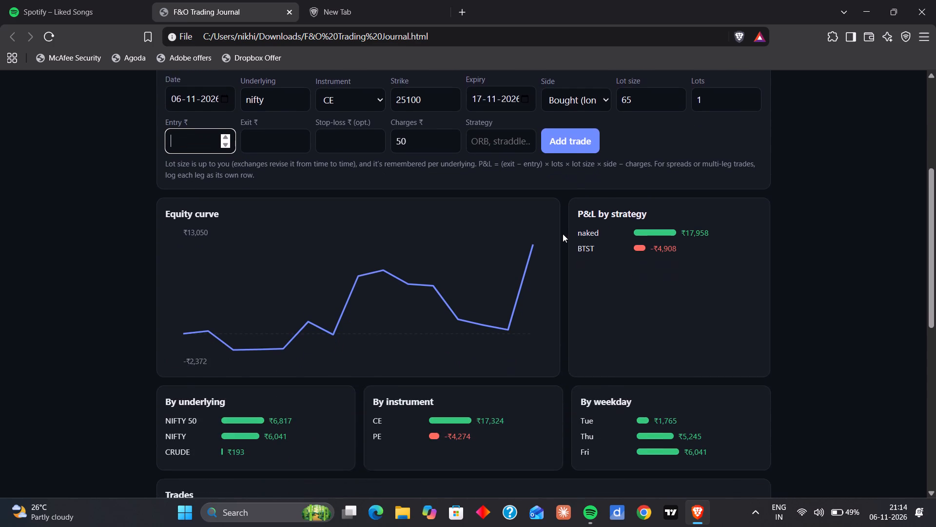
scroll(563, 234, right, 1)
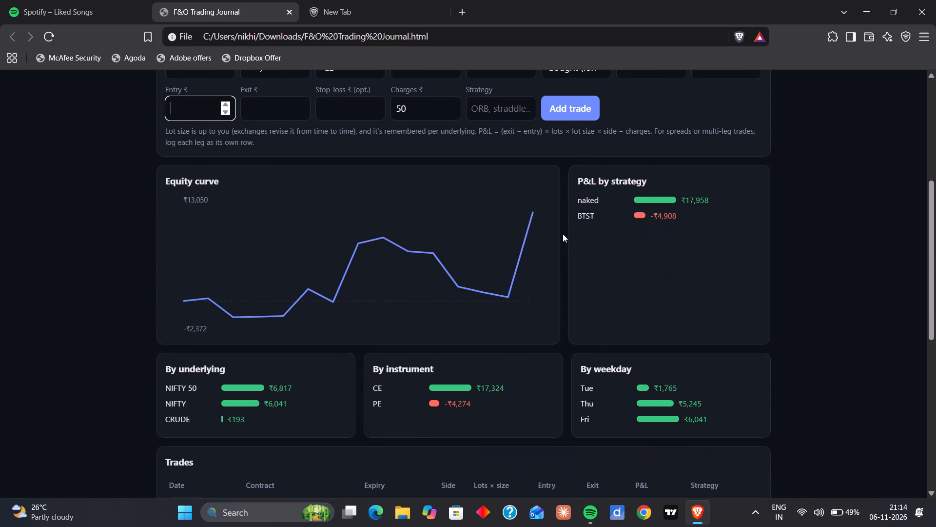
scroll(563, 234, right, 2)
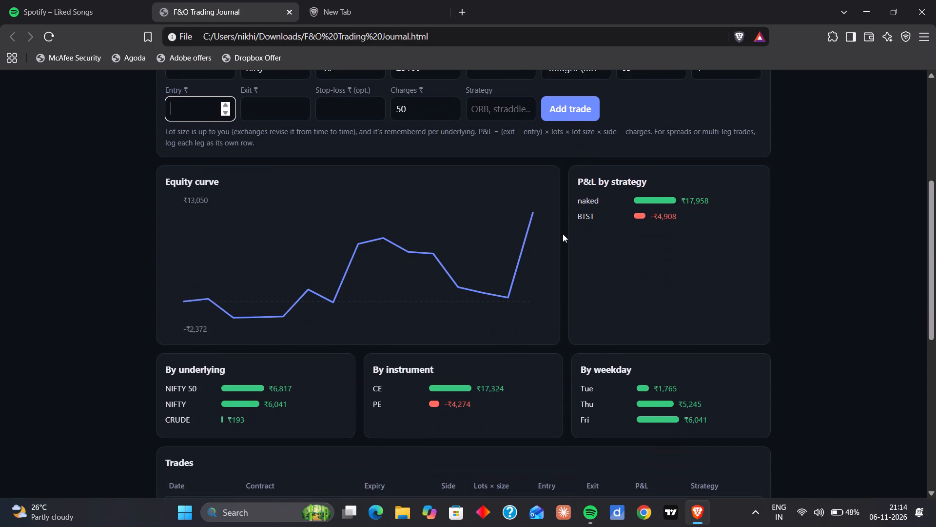
scroll(563, 234, right, 1)
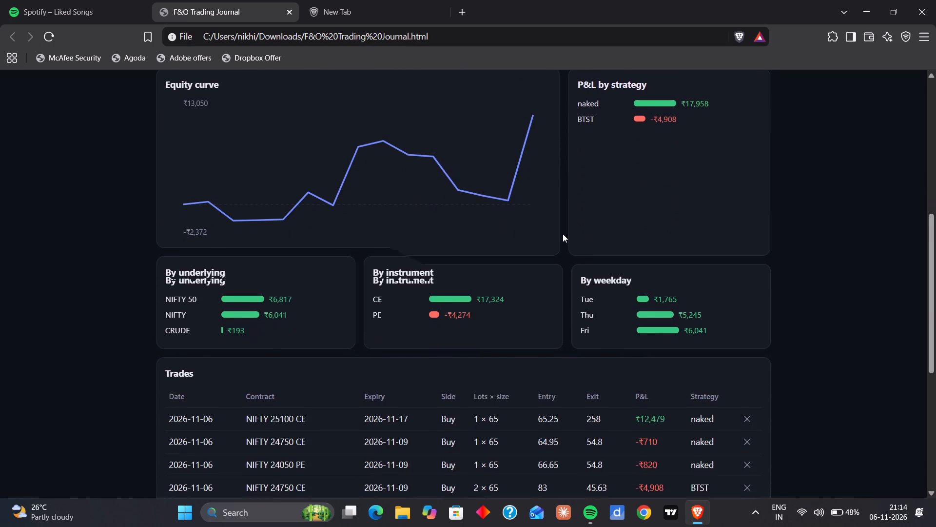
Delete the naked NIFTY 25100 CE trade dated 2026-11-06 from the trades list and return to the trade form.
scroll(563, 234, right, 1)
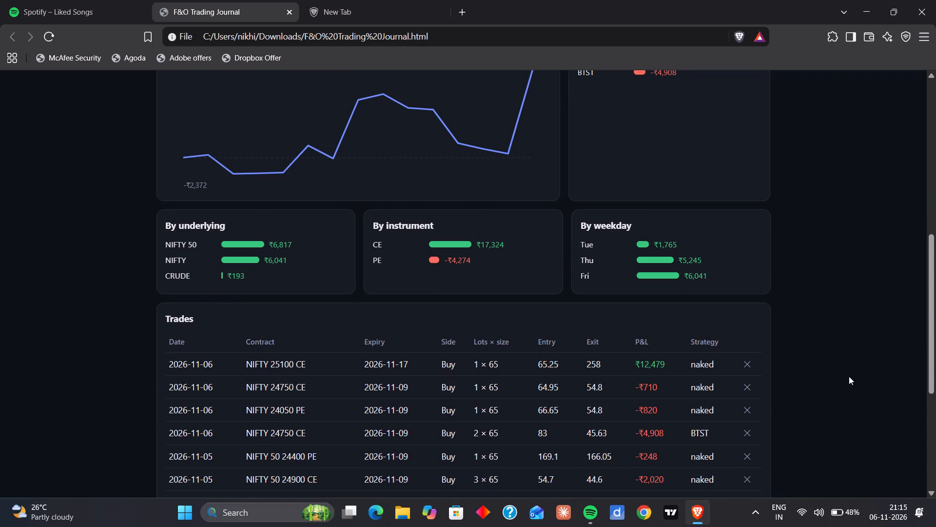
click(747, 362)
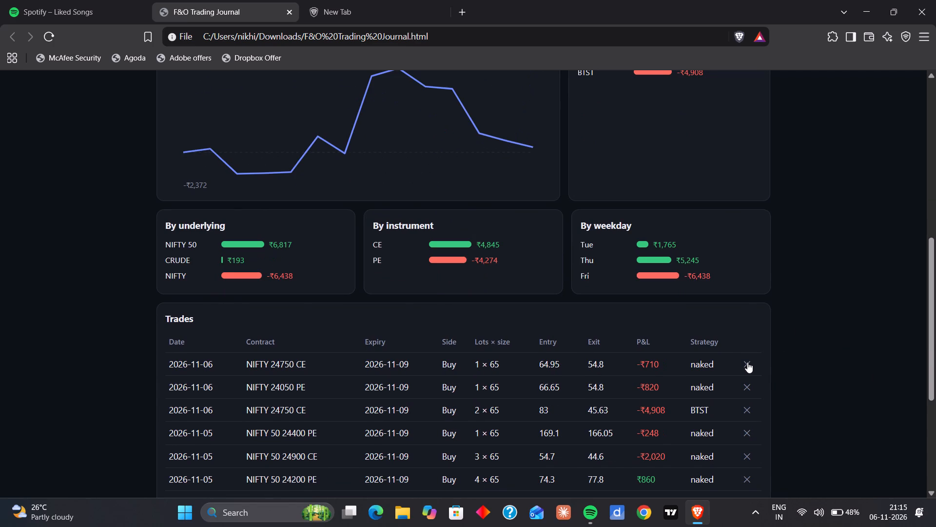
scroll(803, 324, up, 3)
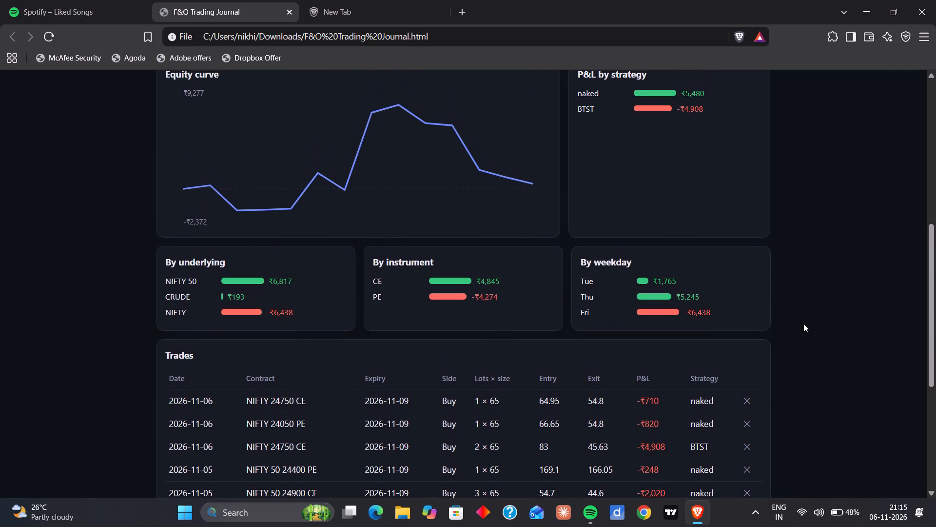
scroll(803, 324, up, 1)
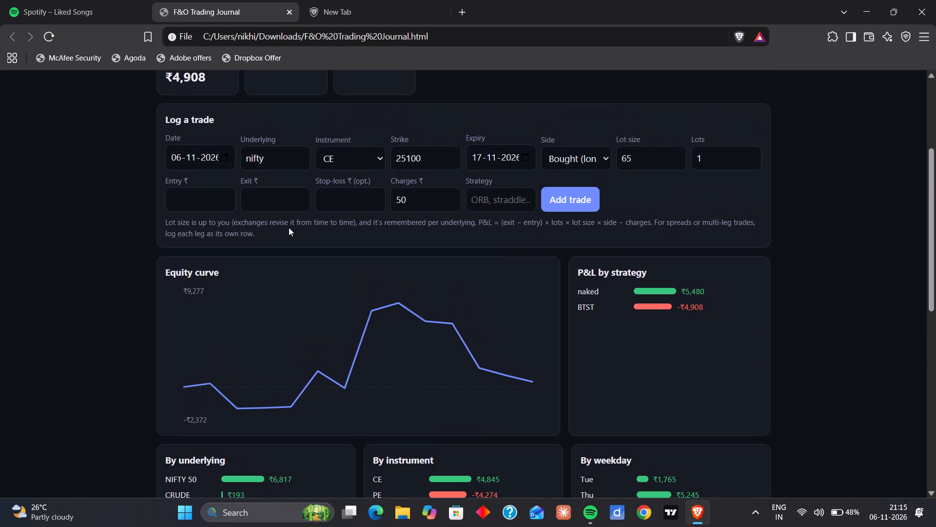
Add the nifty 25100 CE trade with entry 65.25, exit 110.75 and strategy naked.
click(201, 201)
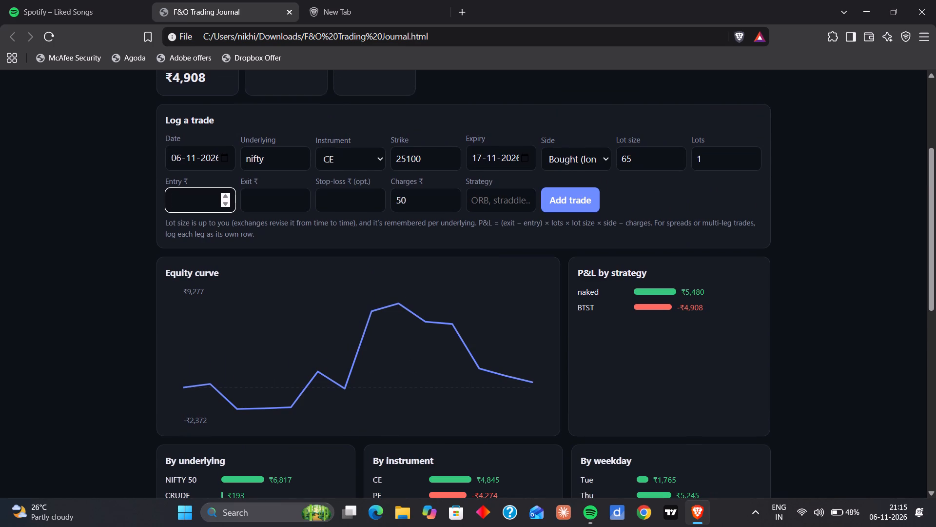
text(65.)
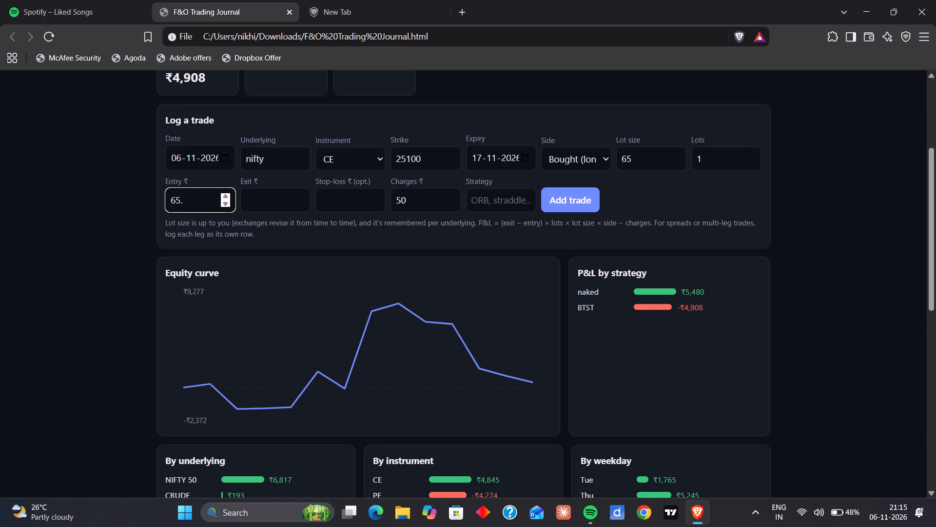
text(25)
click(245, 202)
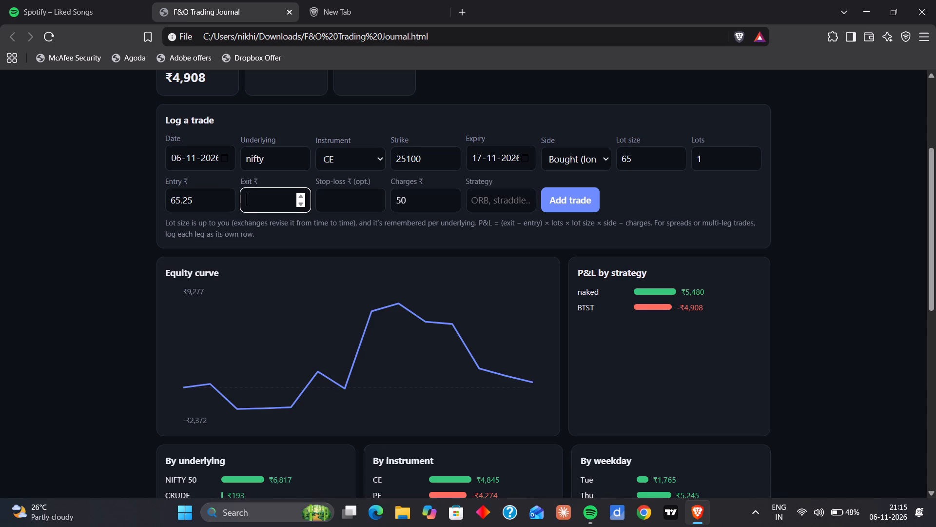
text(110.72)
key(BackSpace)
key(5)
click(521, 202)
text(nakde)
key(BackSpace)
key(BackSpace)
text(ed)
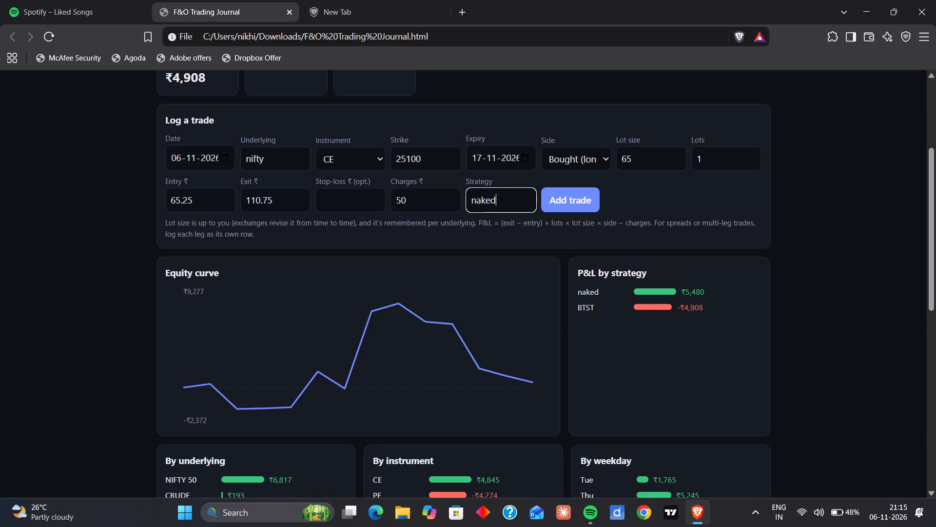
click(576, 195)
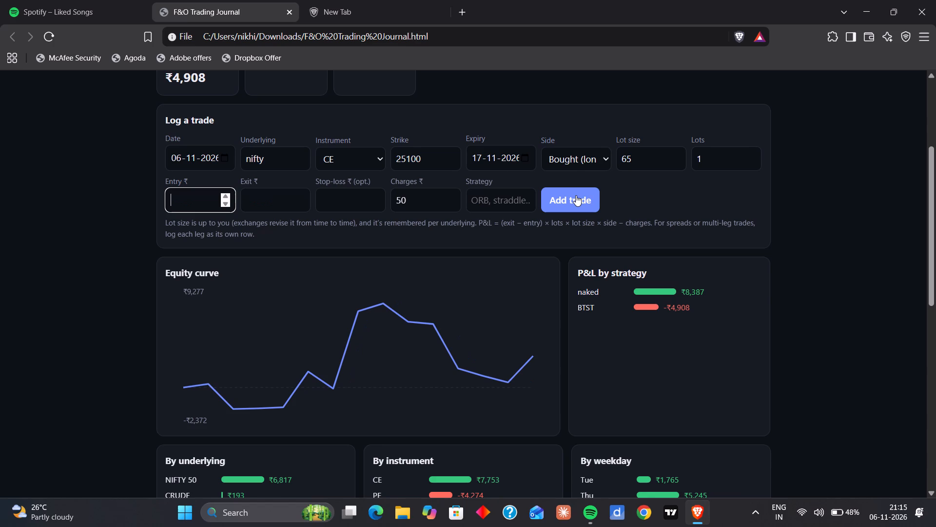
Review the journal's summary statistics above the trade form.
scroll(576, 195, up, 1)
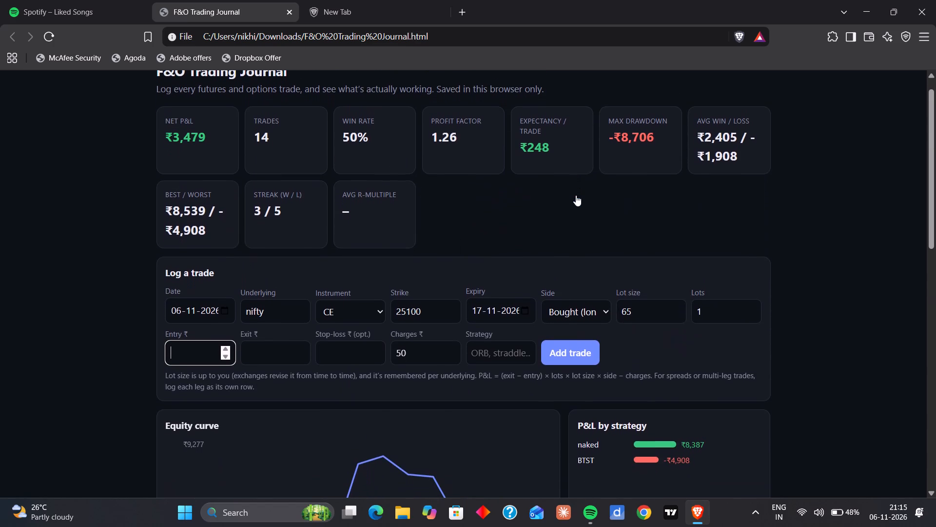
scroll(576, 195, up, 2)
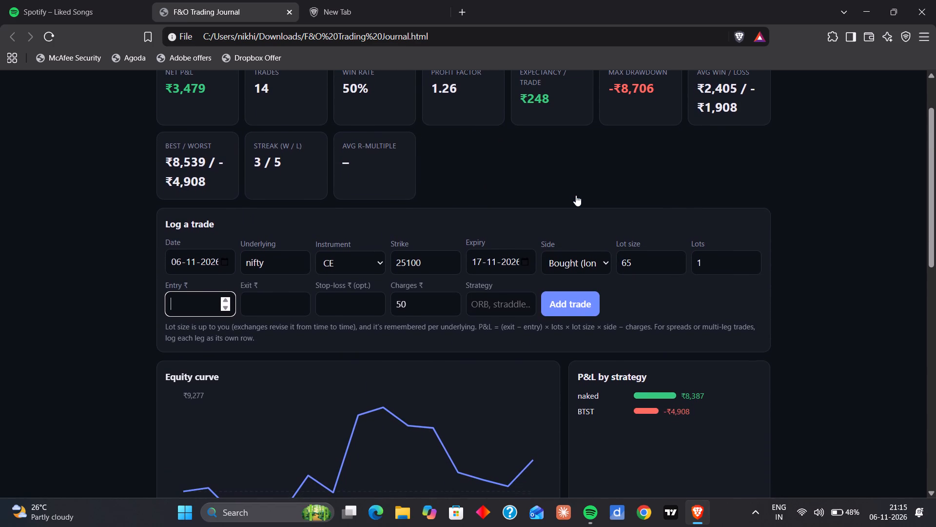
scroll(576, 195, up, 3)
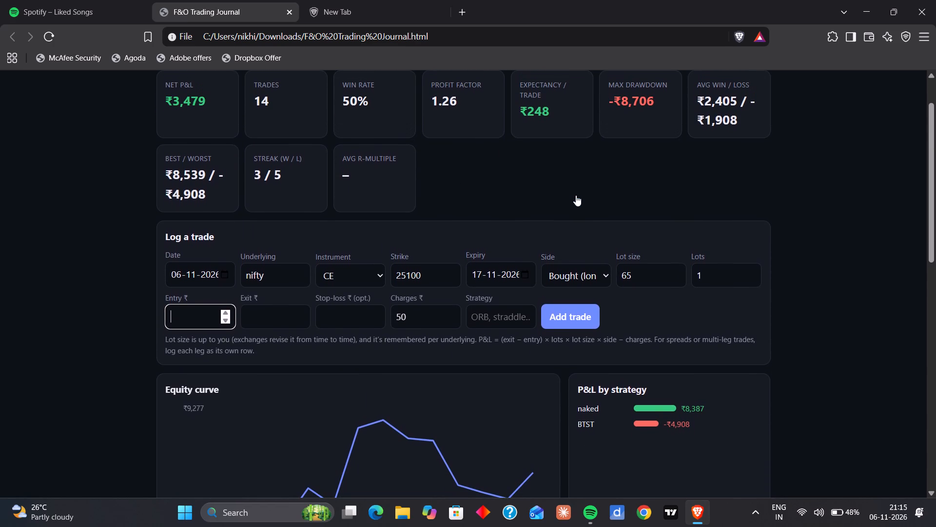
scroll(576, 195, up, 2)
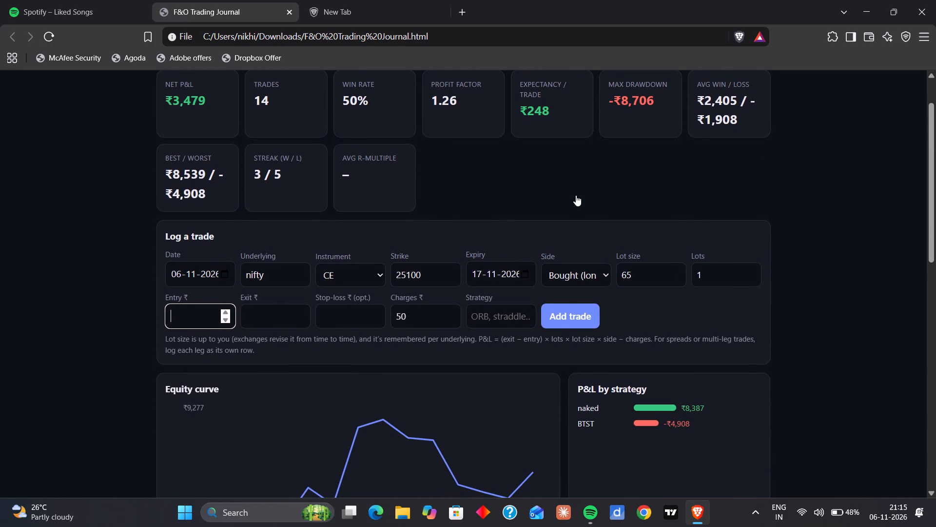
scroll(576, 195, up, 1)
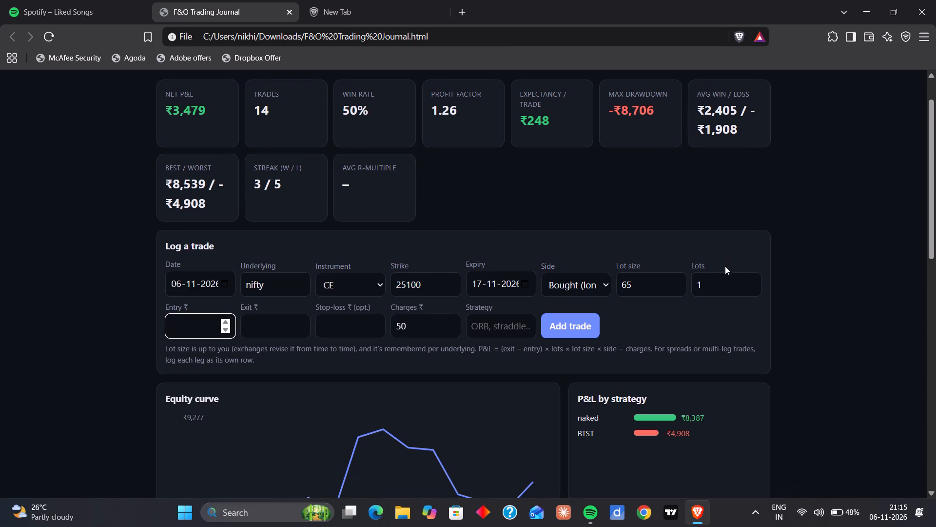
Add a nifty 25400 CE trade with 2 lots, entry 48.2, exit 56.8 and strategy naked.
click(715, 290)
key(BackSpace)
key(2)
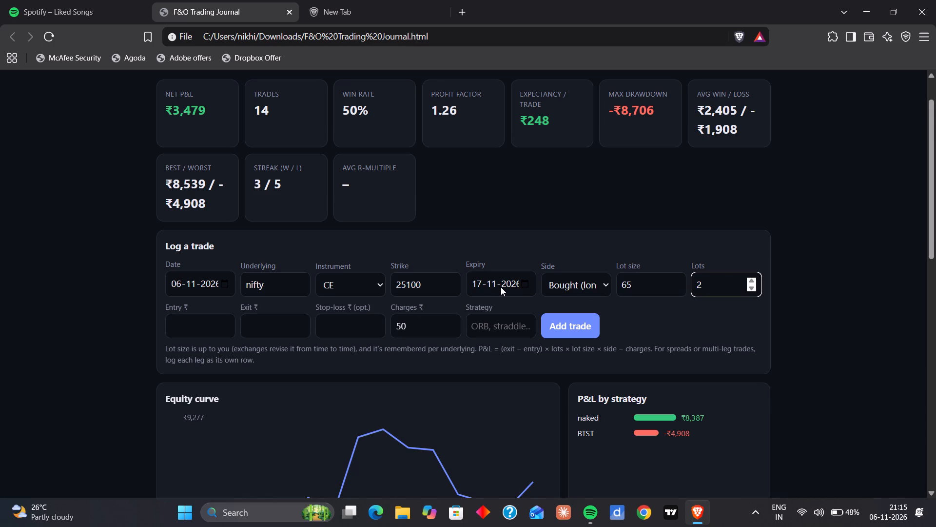
click(410, 283)
key(BackSpace)
key(4)
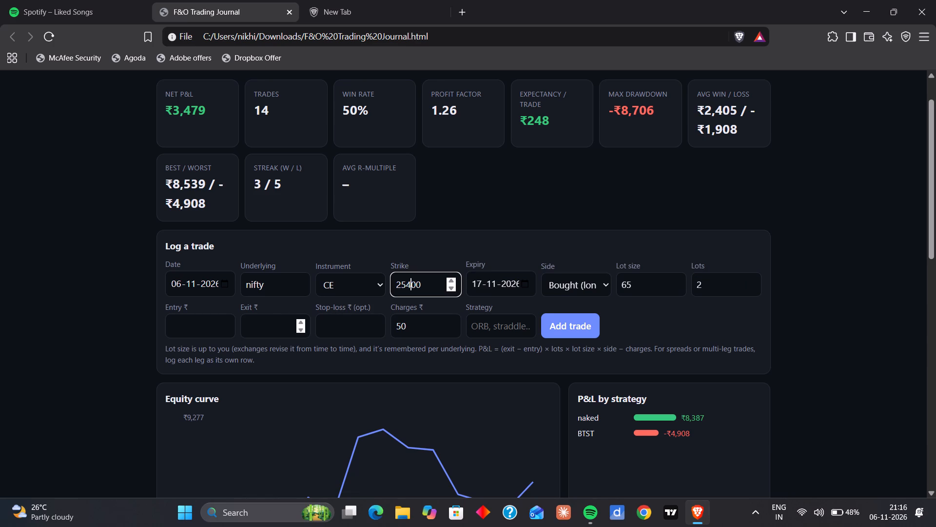
click(199, 319)
text(48.2)
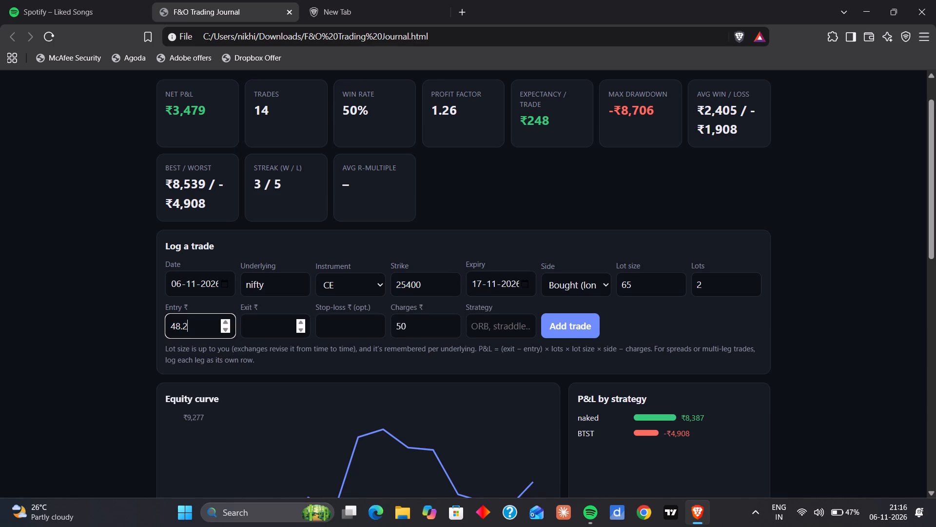
click(276, 321)
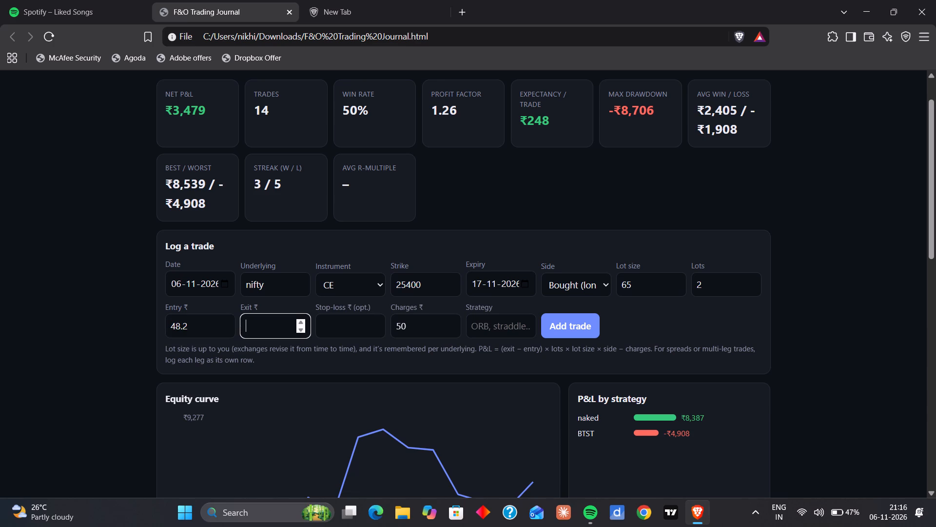
text(56.)
key(8)
click(507, 328)
text(naked)
click(562, 332)
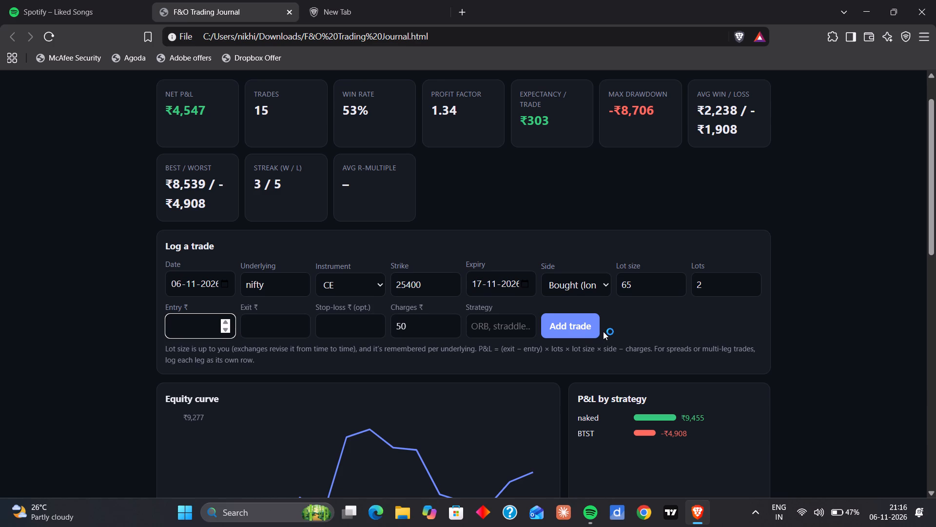
Set the strike to 25350 in the trade form for the next nifty CE trade.
scroll(615, 333, down, 2)
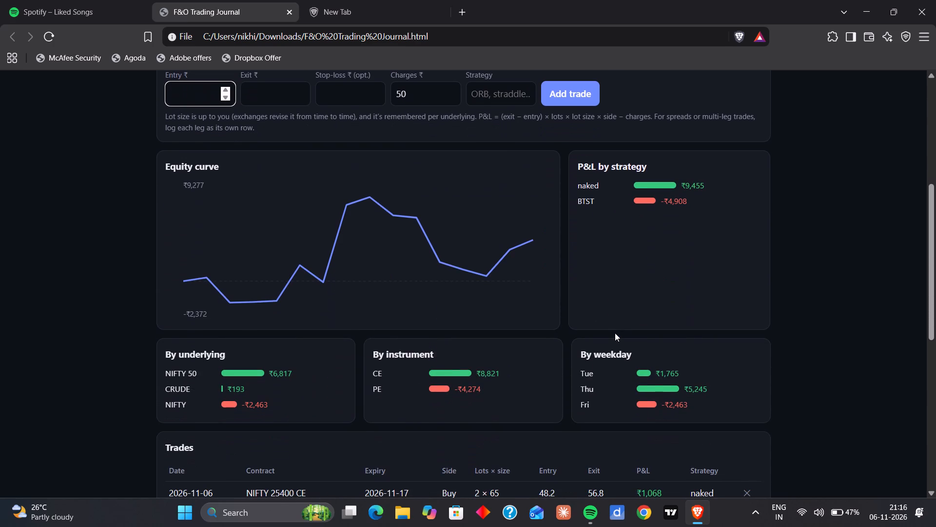
scroll(615, 333, down, 2)
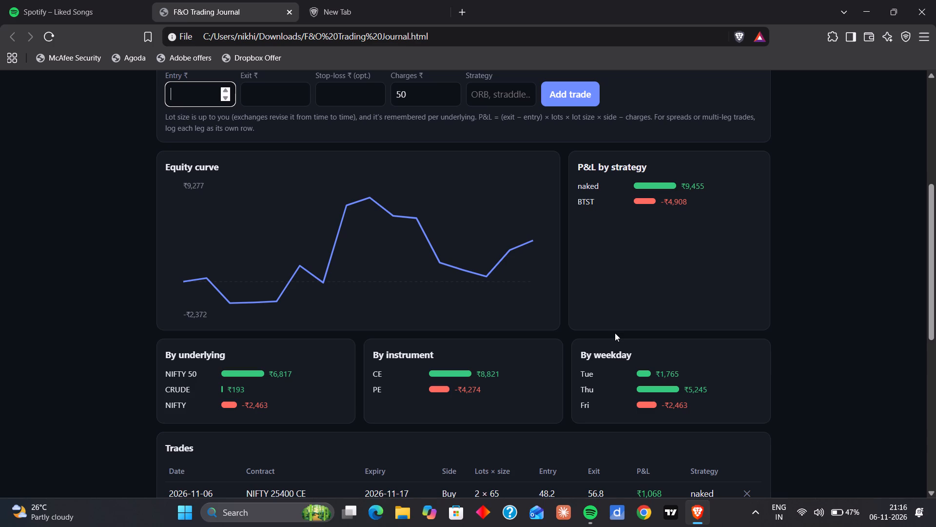
scroll(615, 333, up, 8)
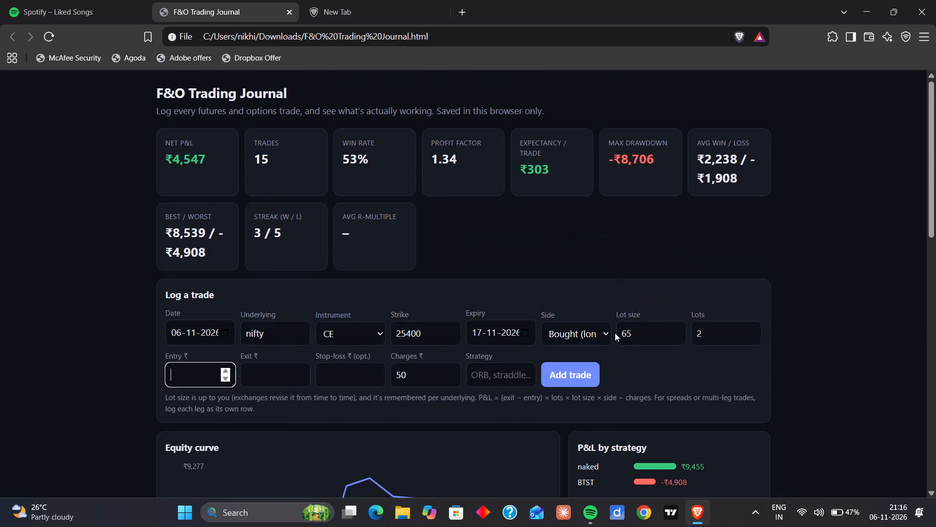
scroll(615, 333, down, 3)
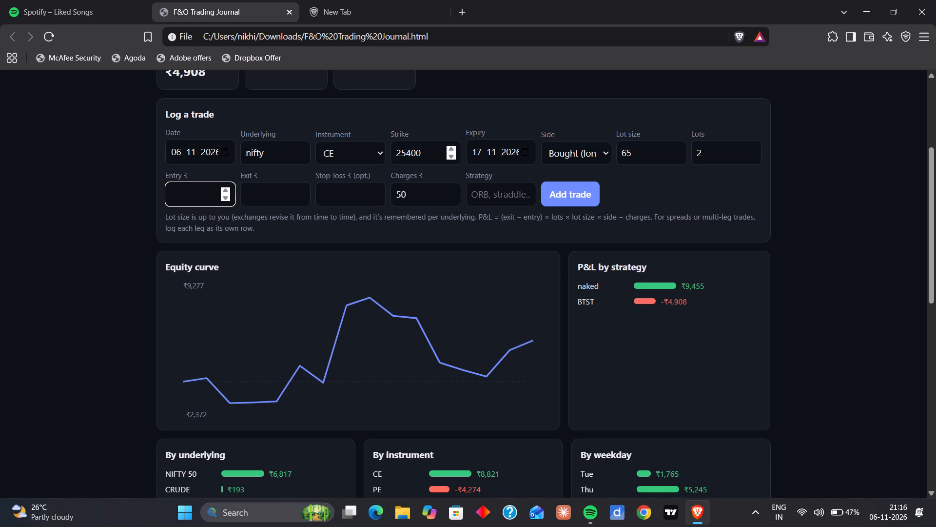
click(411, 152)
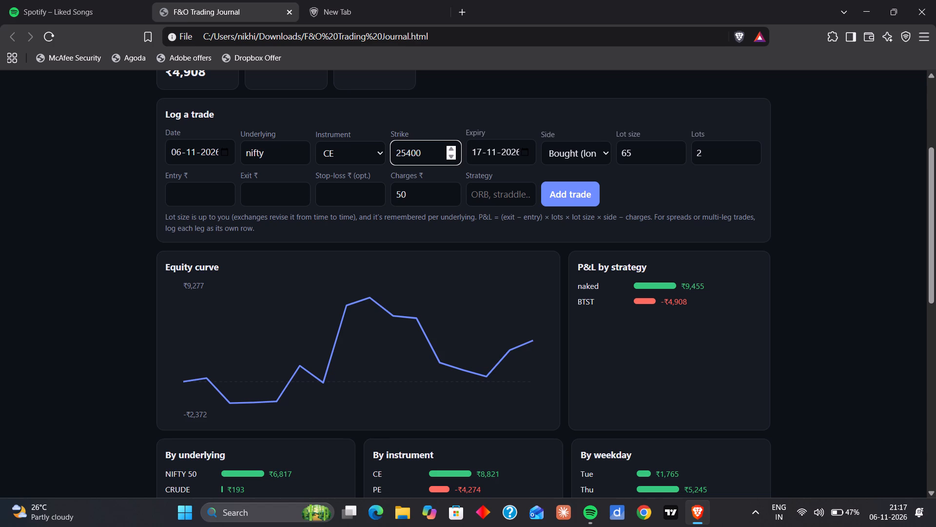
key(BackSpace)
text(35)
key(Right)
key(BackSpace)
key(backslash)
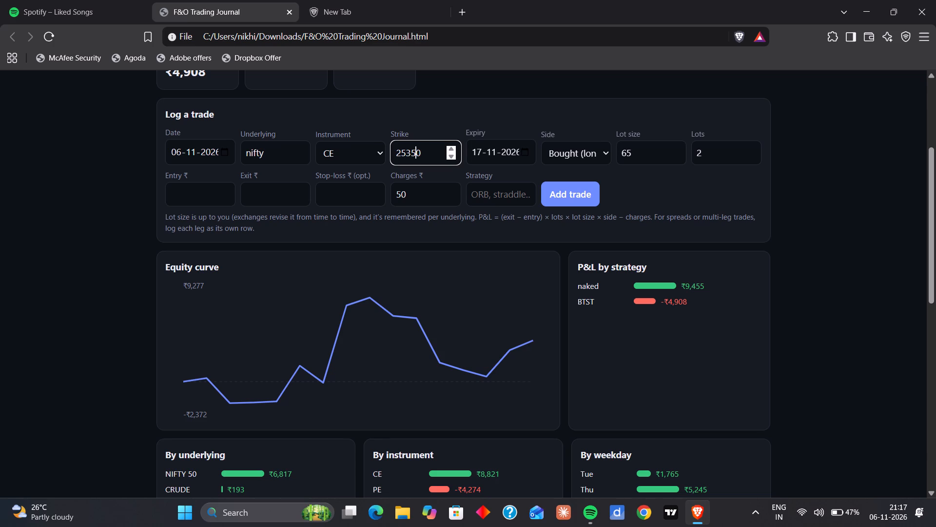
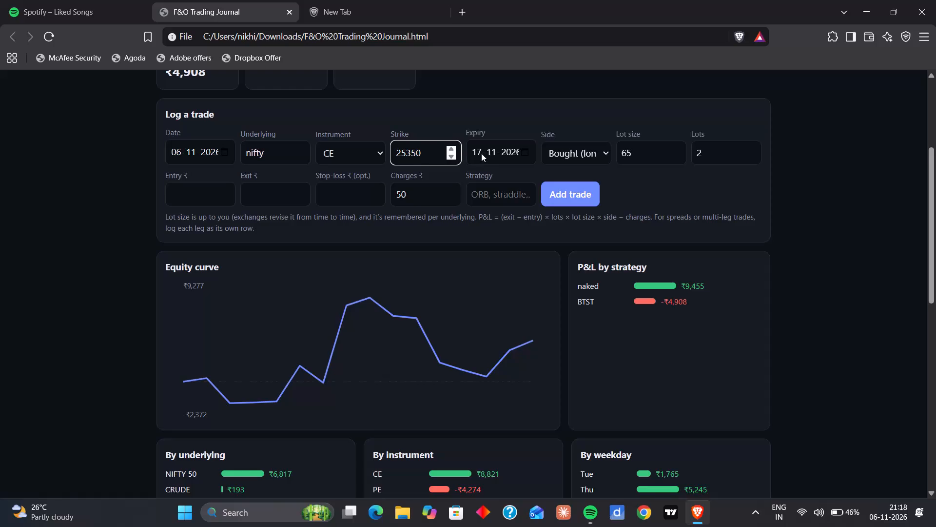
Set the expiry to 24-11-2026 in the trade form for the next nifty CE trade.
click(480, 152)
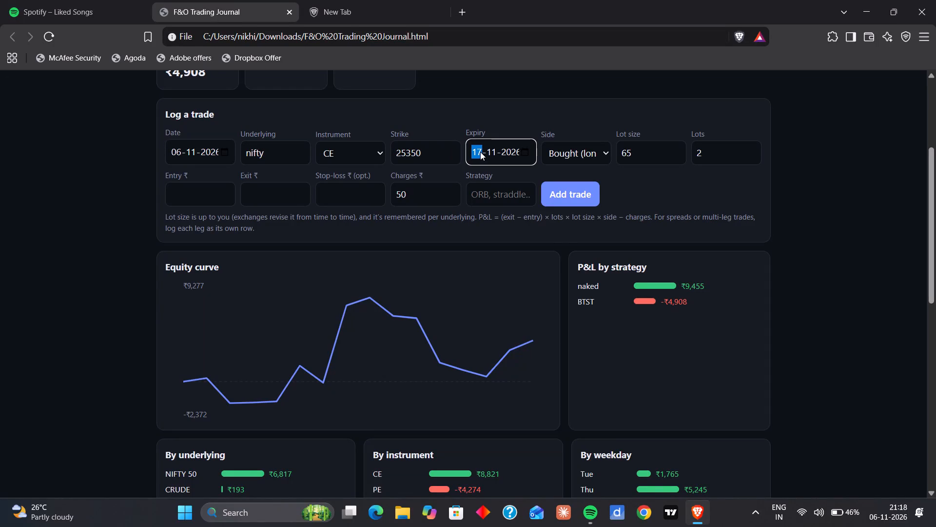
text(24)
Review the equity curve, the P&L breakdowns and the logged trades below the trade form.
scroll(719, 154, down, 1)
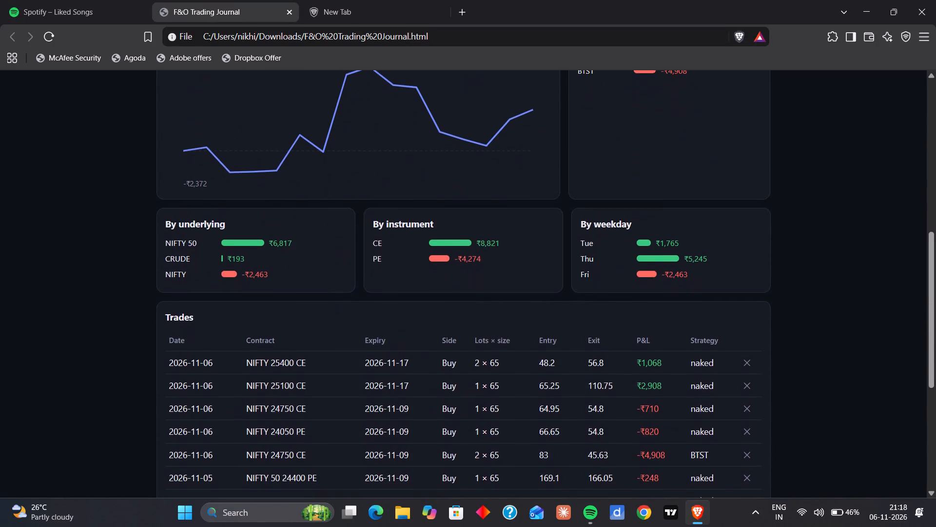
scroll(719, 154, down, 1)
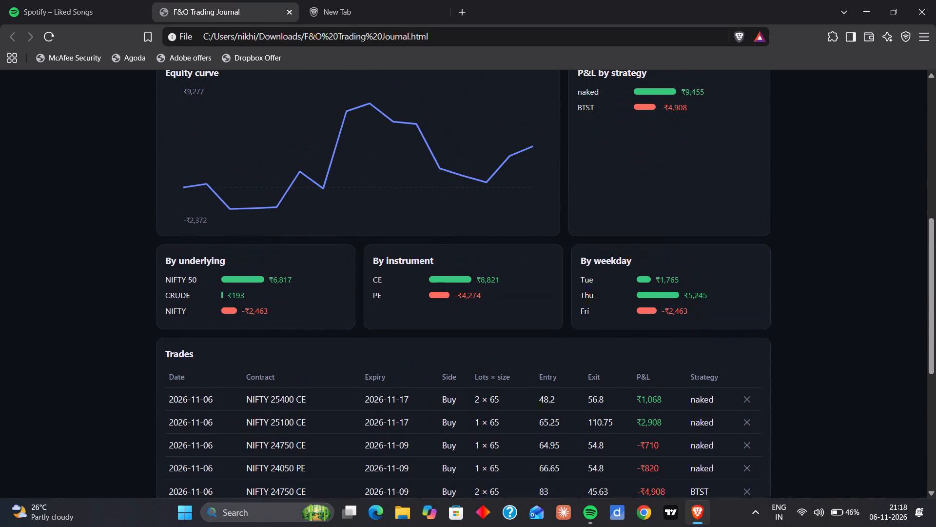
scroll(719, 154, down, 1)
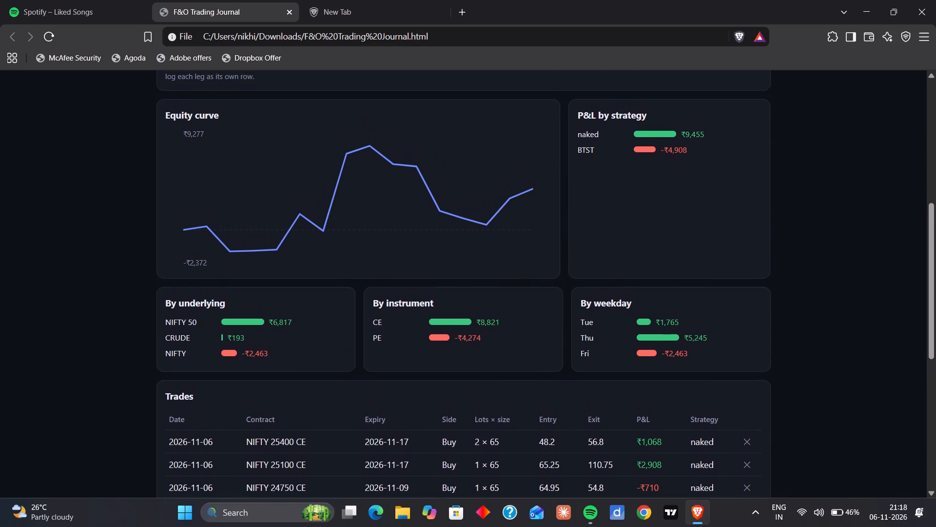
scroll(719, 154, down, 1)
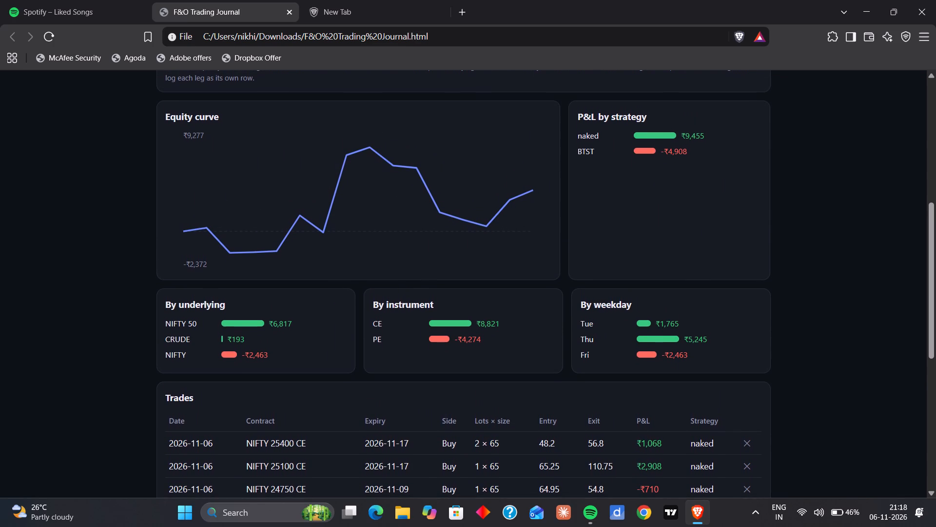
scroll(719, 154, down, 2)
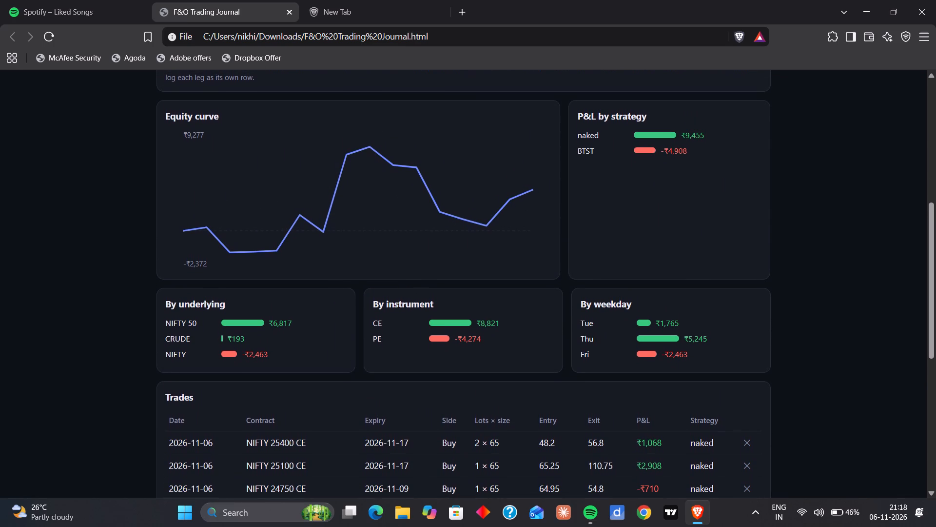
scroll(719, 154, down, 1)
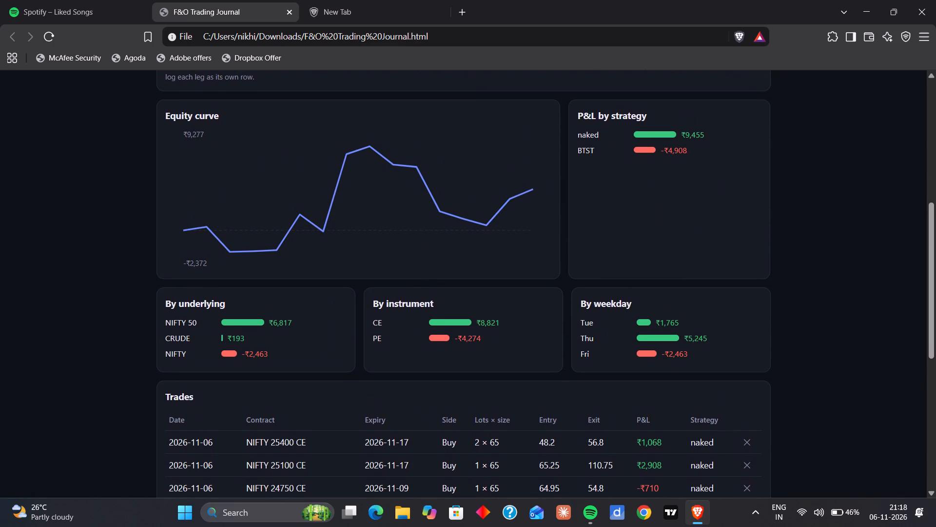
scroll(719, 154, down, 4)
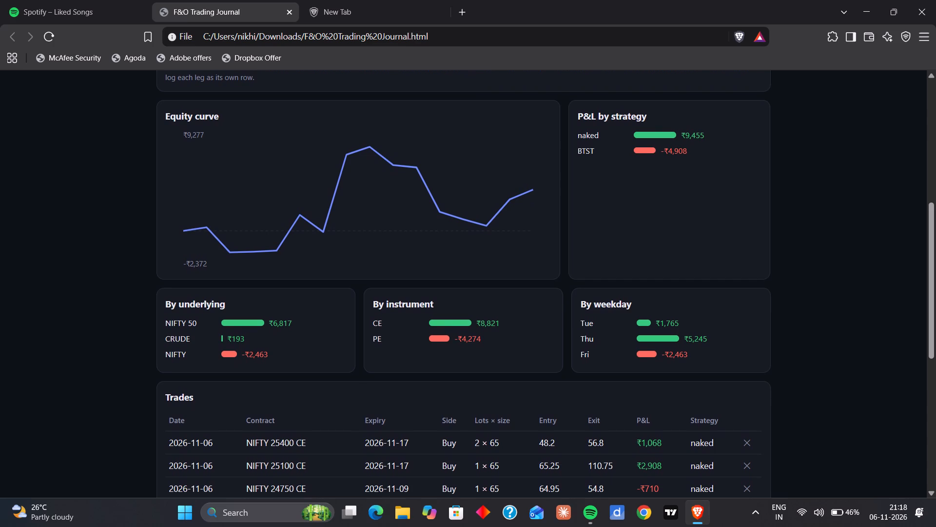
scroll(719, 154, down, 1)
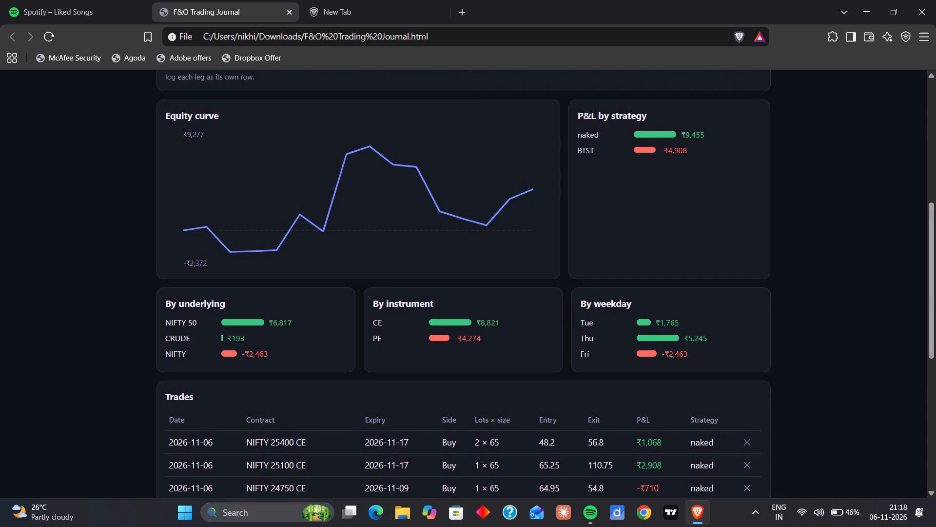
scroll(719, 154, down, 2)
scroll(719, 154, up, 4)
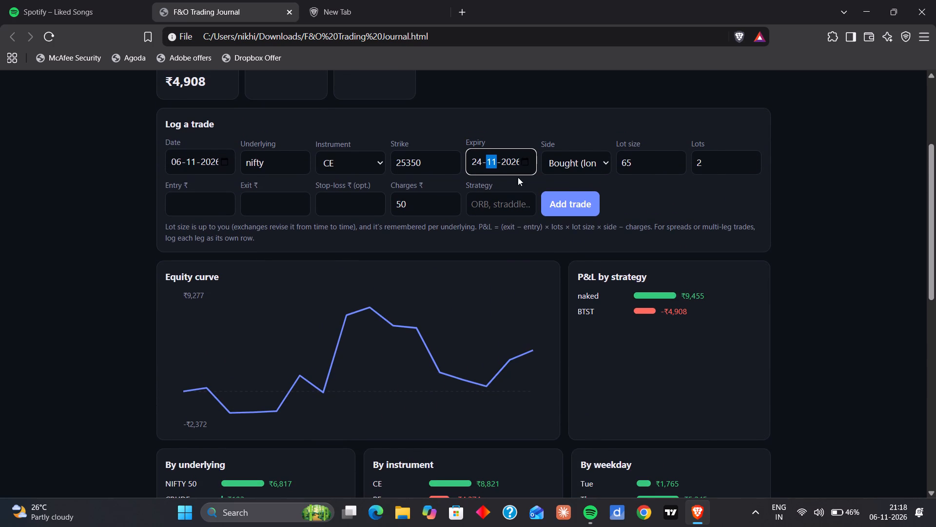
Add the nifty trade with strike 25300, 1 lot, entry 123.2, exit 148.55 and strategy naked.
click(417, 163)
key(BackSpace)
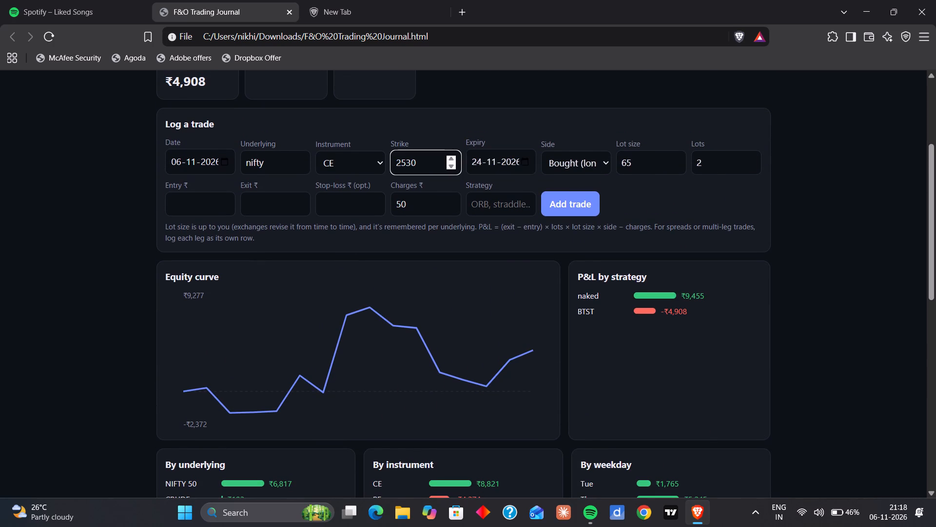
key(0)
click(710, 157)
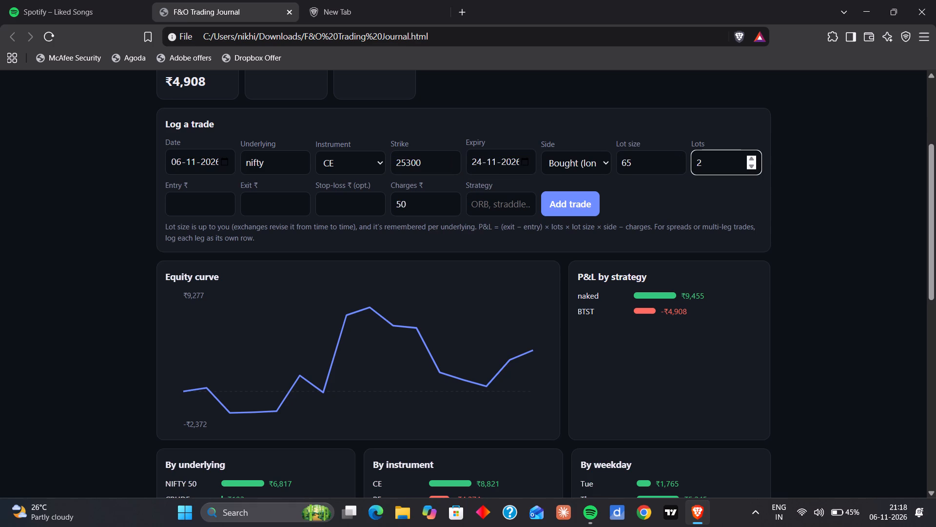
click(751, 168)
click(199, 212)
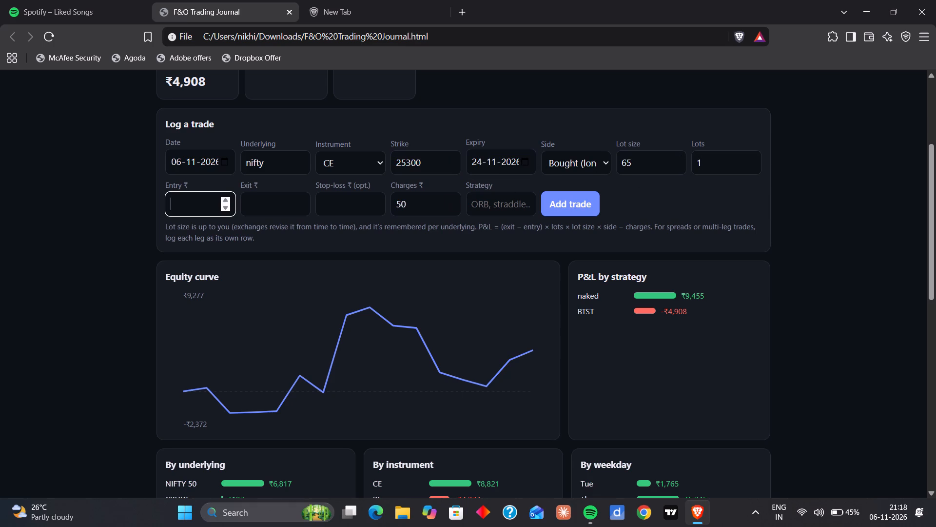
text(123.2)
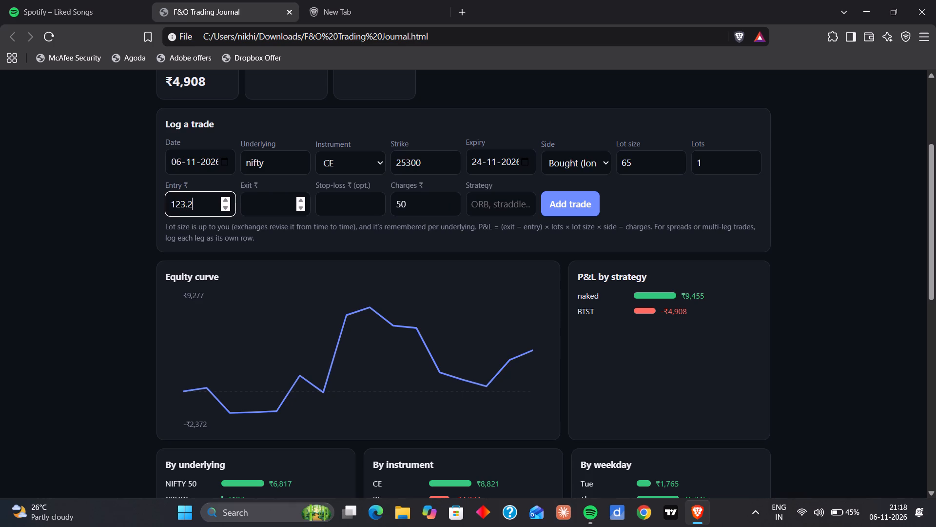
click(264, 204)
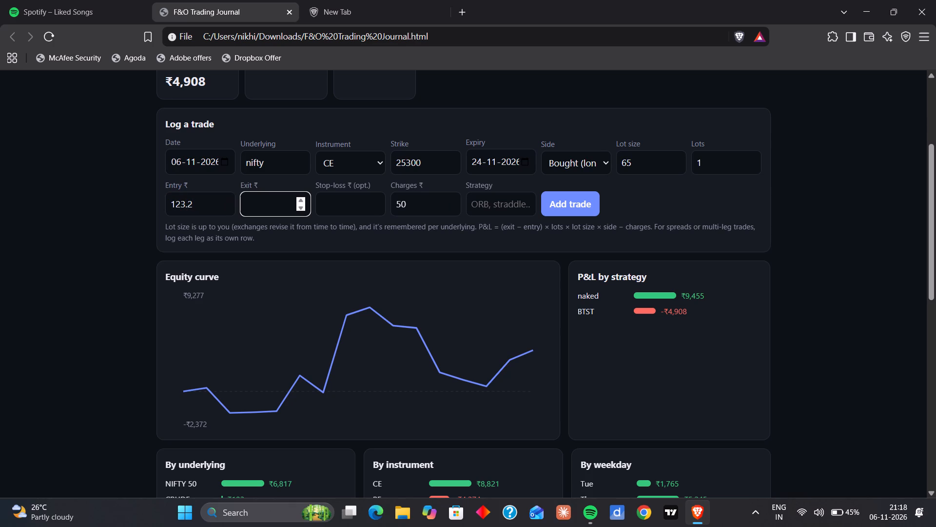
text(148)
text(.55)
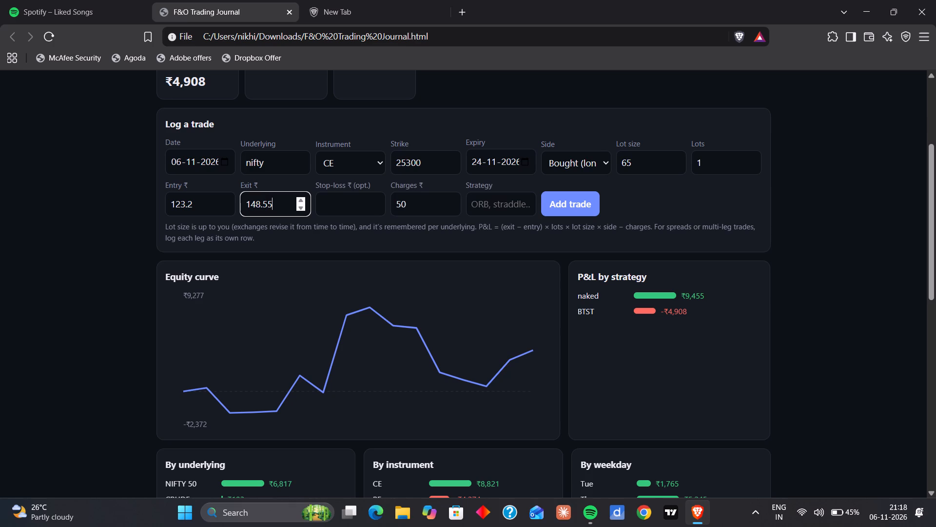
click(486, 209)
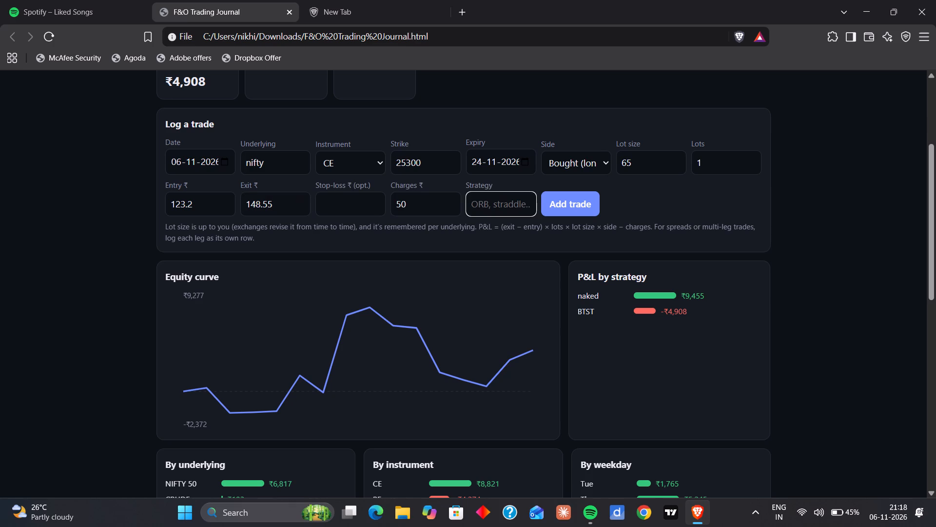
text(naked)
click(586, 198)
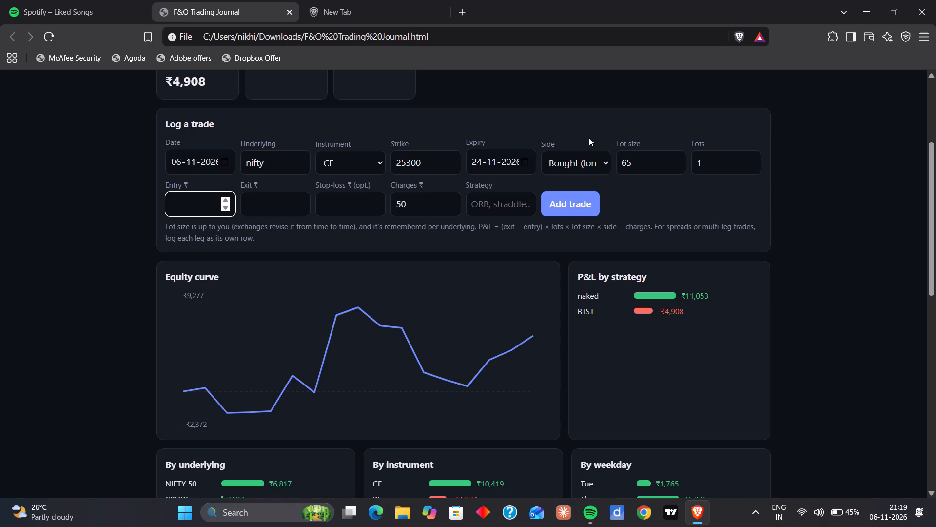
Set the expiry to 17-11-2026 and the strike to 25450 for the next nifty CE trade.
click(475, 159)
text(17)
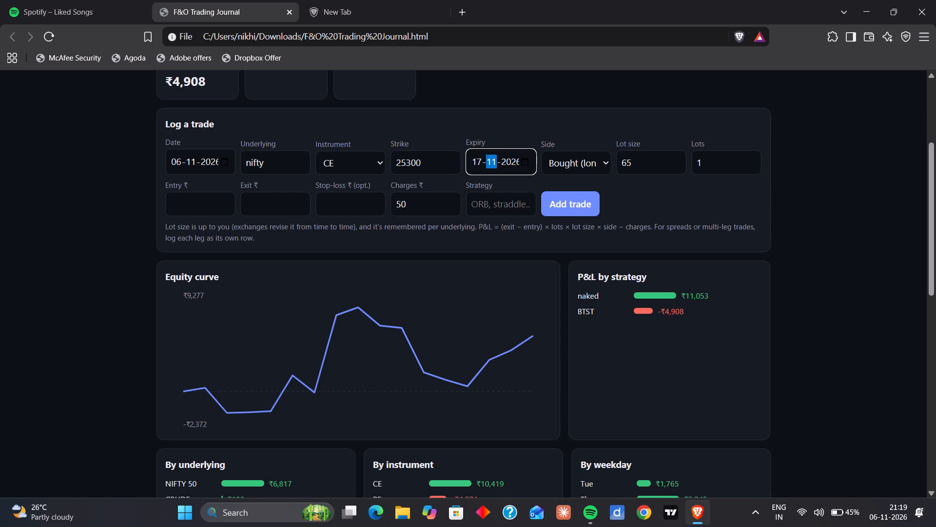
click(416, 166)
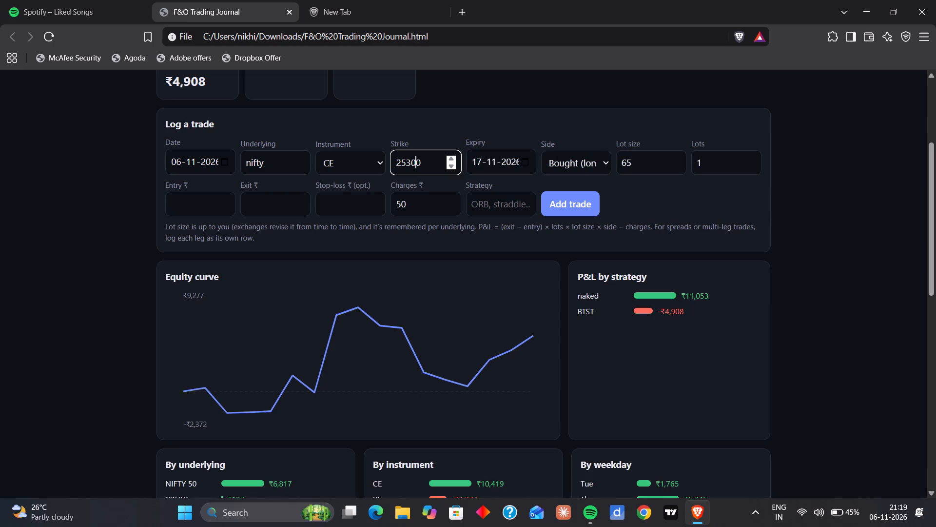
key(BackSpace)
key(BackSpace)
text(45)
click(217, 203)
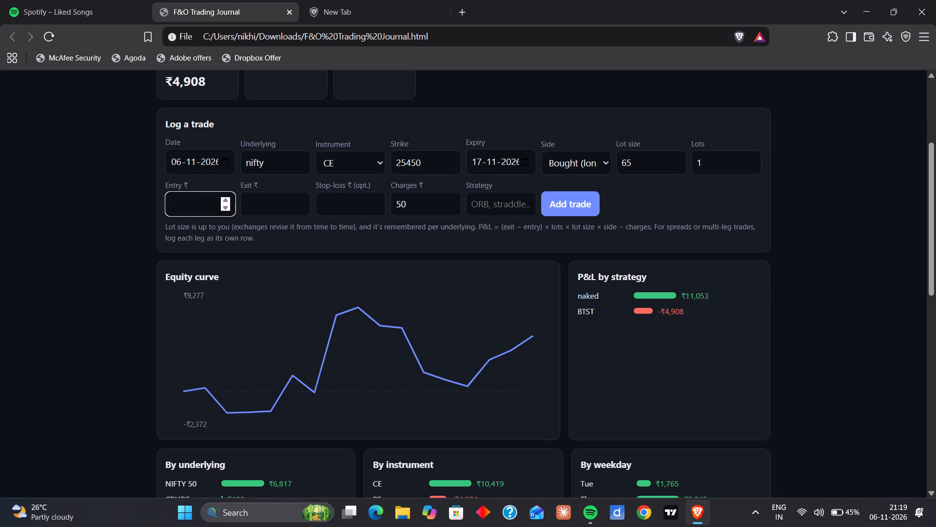
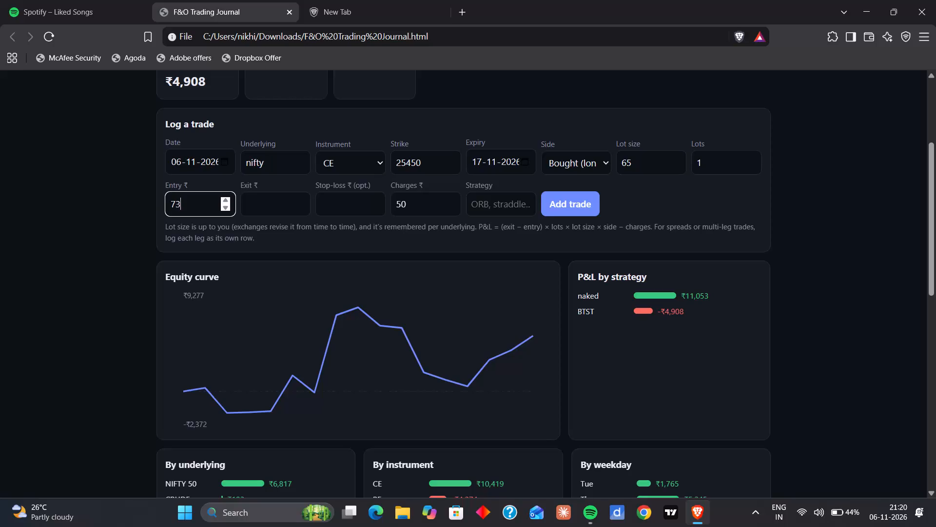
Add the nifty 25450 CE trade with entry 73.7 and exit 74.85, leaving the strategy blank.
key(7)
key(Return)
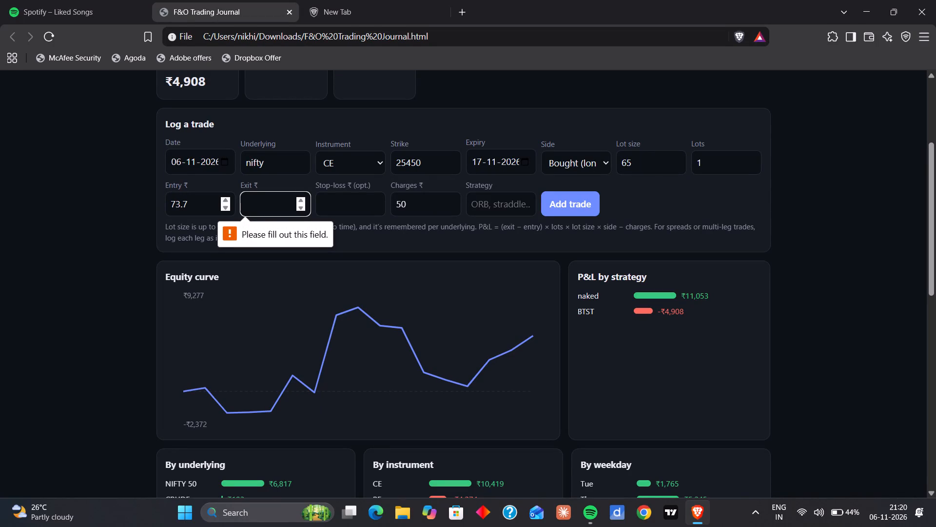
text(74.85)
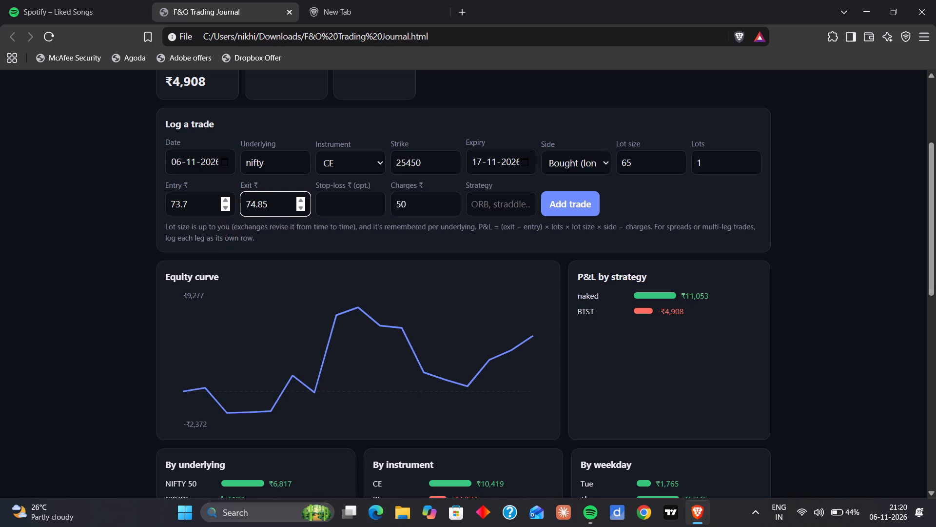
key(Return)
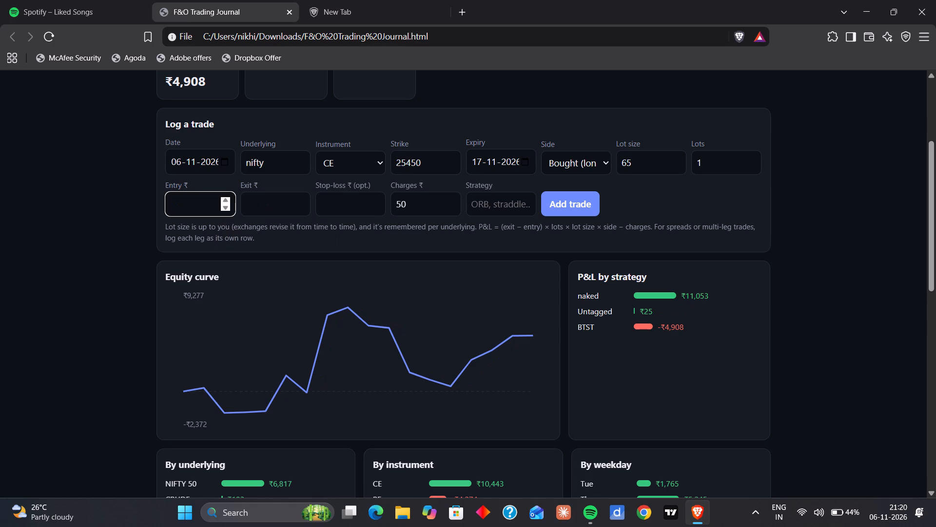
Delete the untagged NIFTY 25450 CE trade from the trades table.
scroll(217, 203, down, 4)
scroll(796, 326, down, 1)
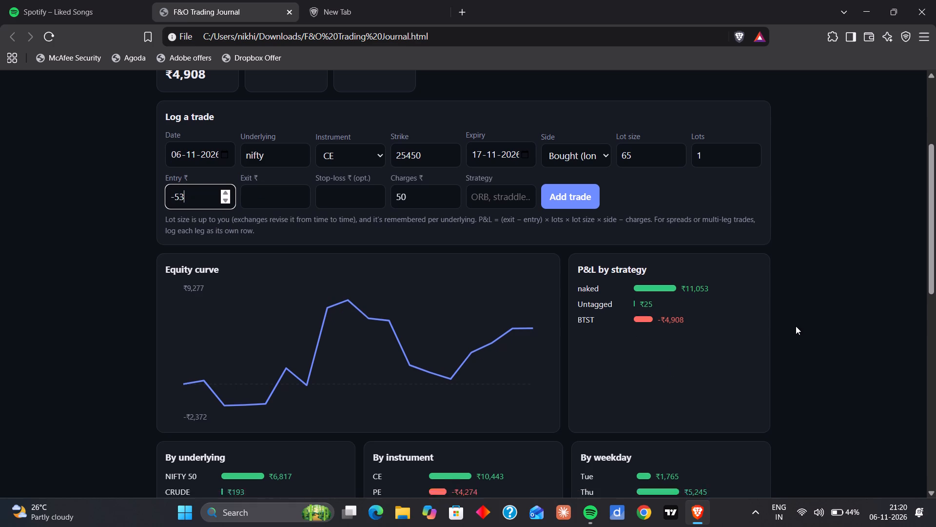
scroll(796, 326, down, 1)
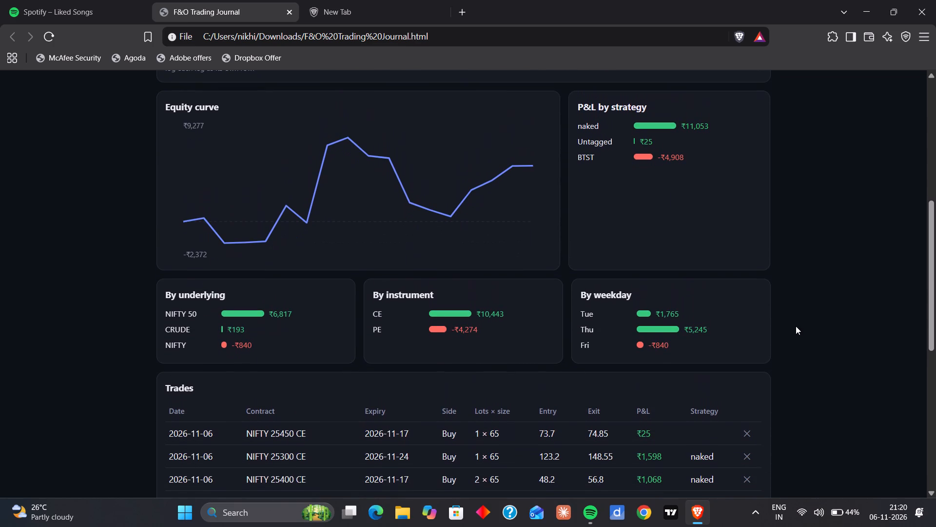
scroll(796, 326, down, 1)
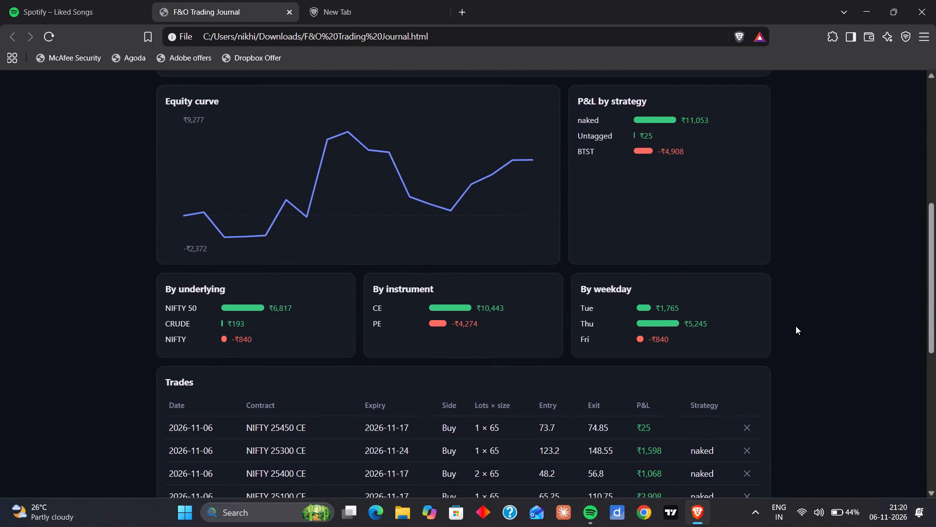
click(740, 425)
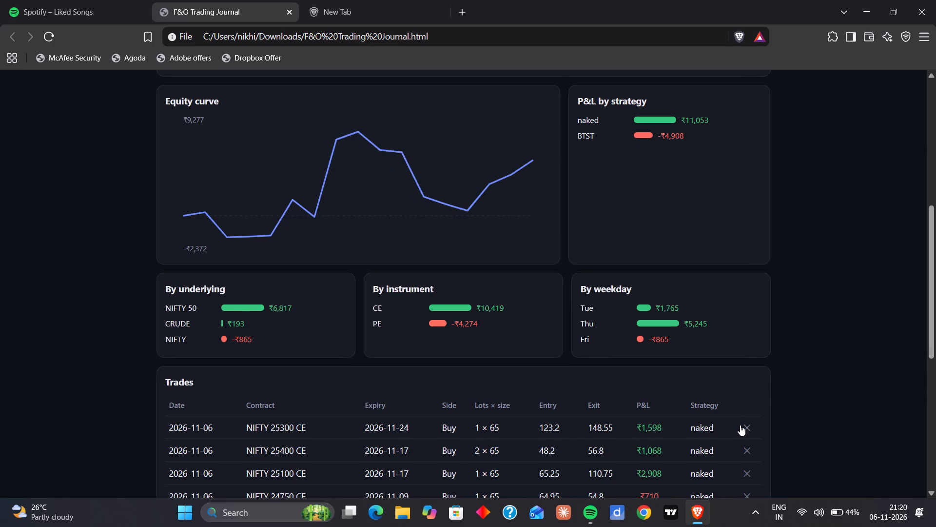
Add the nifty 25450 CE trade with entry 73.7, exit 74.85 and strategy naked.
scroll(483, 258, up, 4)
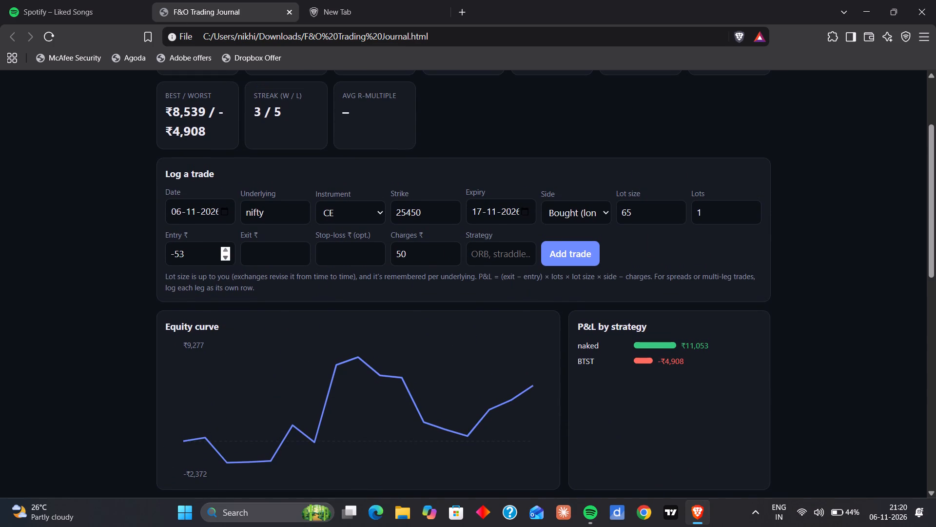
click(213, 258)
key(BackSpace)
key(BackSpace)
key(BackSpace)
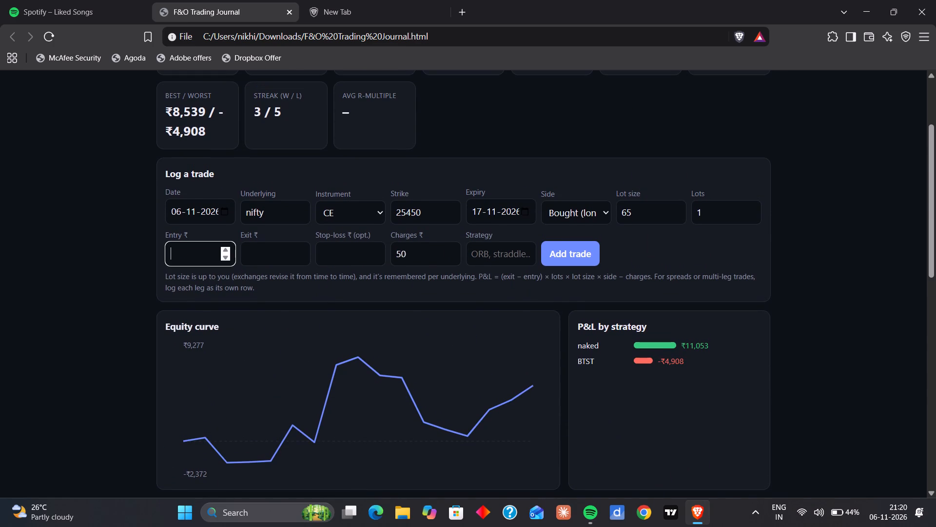
key(7)
text(3.7)
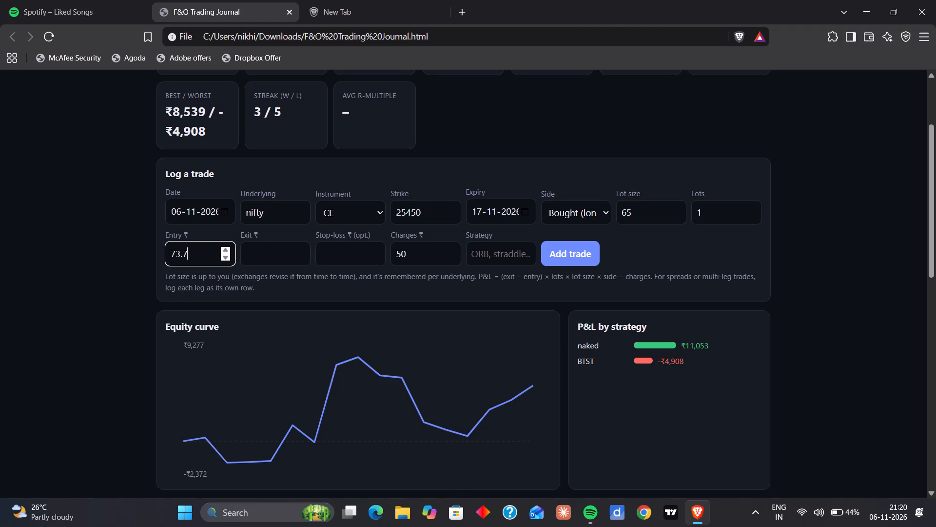
key(Return)
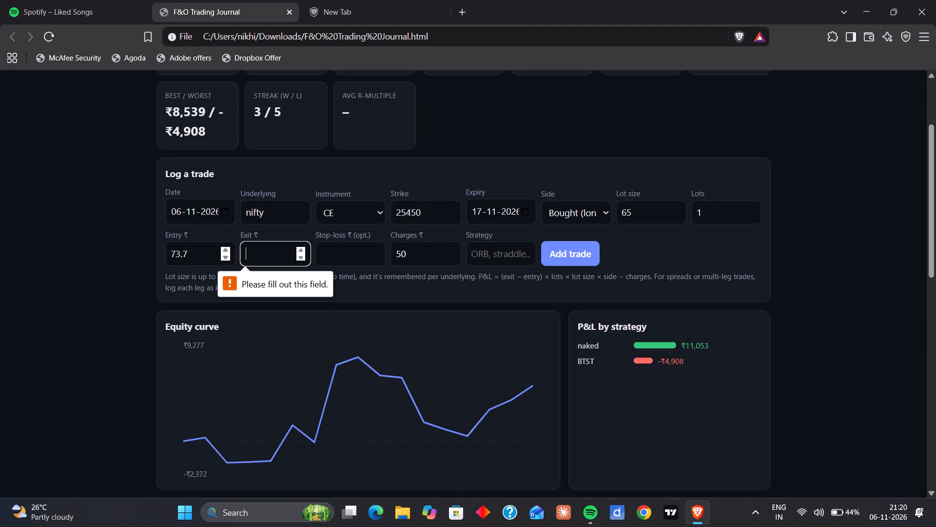
key(7)
text(4.85)
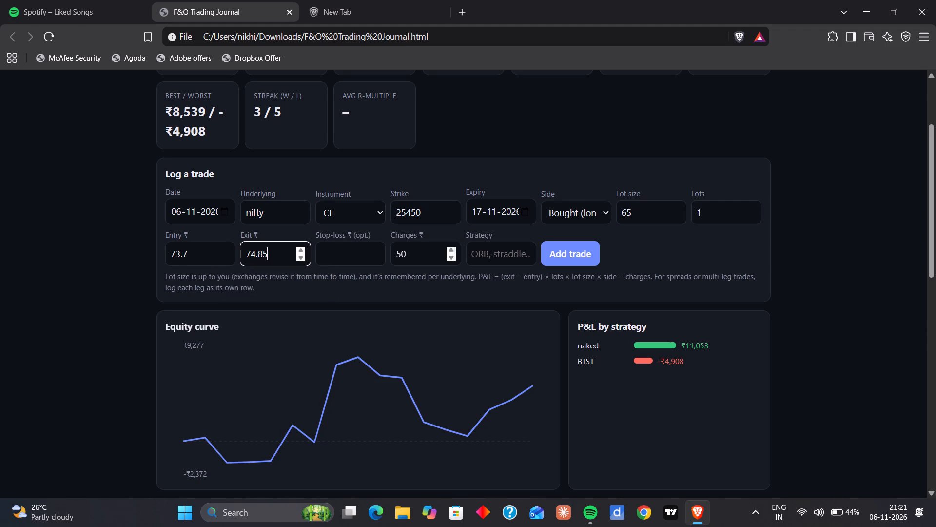
click(501, 259)
text(naked)
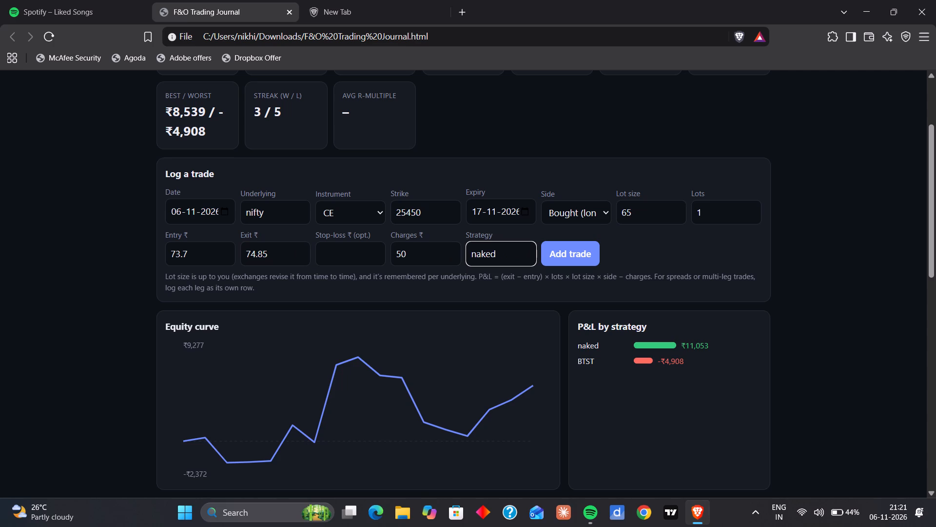
click(568, 262)
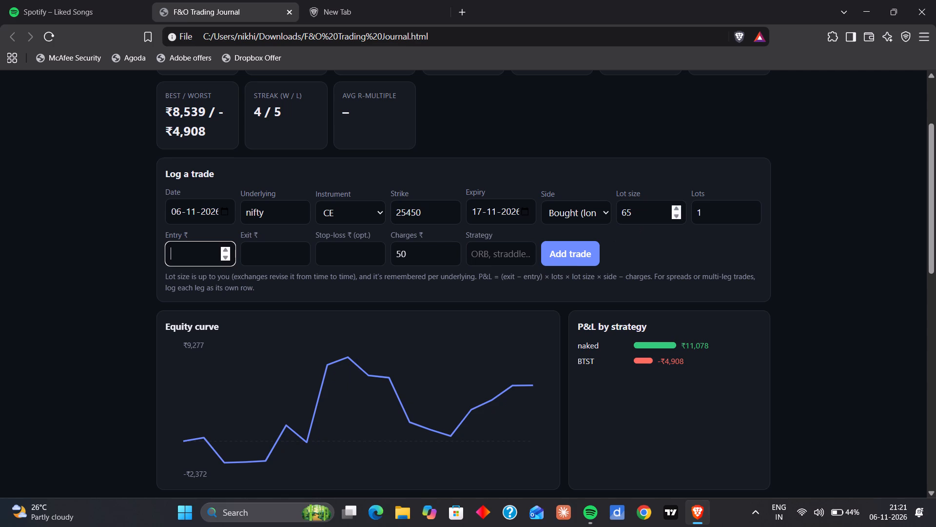
Add the nifty CE trade with strike 25500, 2 lots, entry 69.25, exit 111.15 and strategy naked.
click(412, 215)
key(BackSpace)
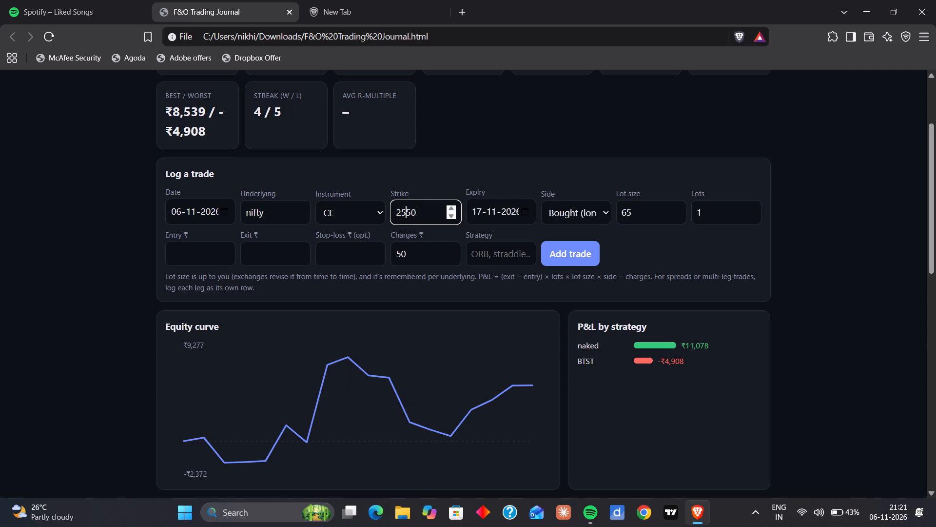
key(Right)
key(0)
click(703, 213)
key(BackSpace)
key(2)
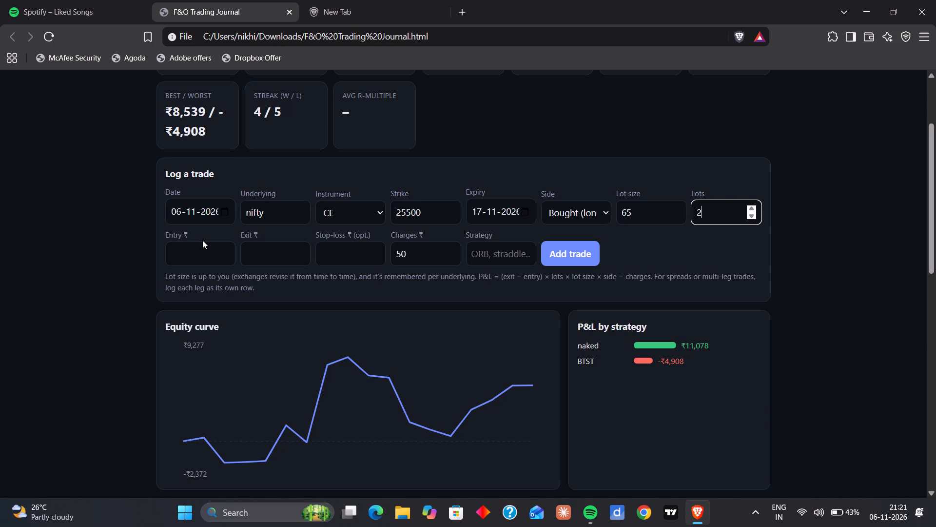
click(170, 253)
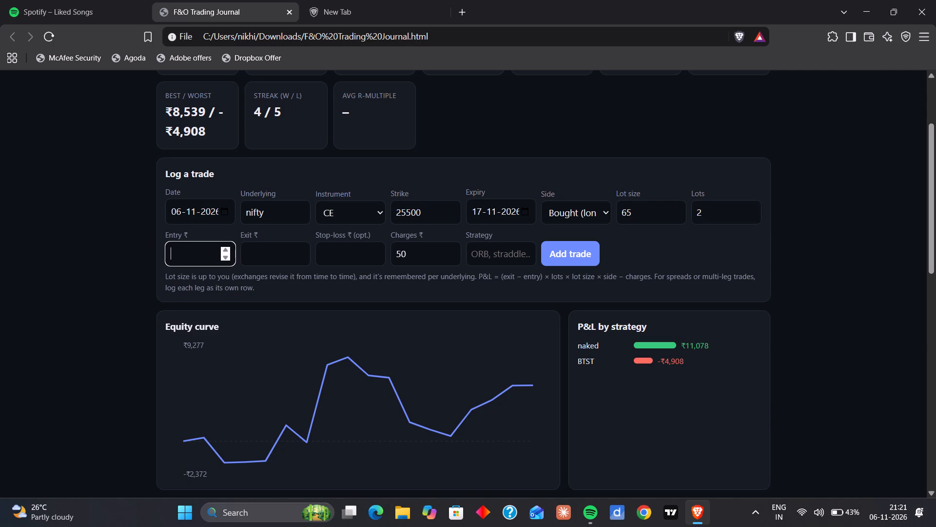
text(69)
text(.25)
click(244, 248)
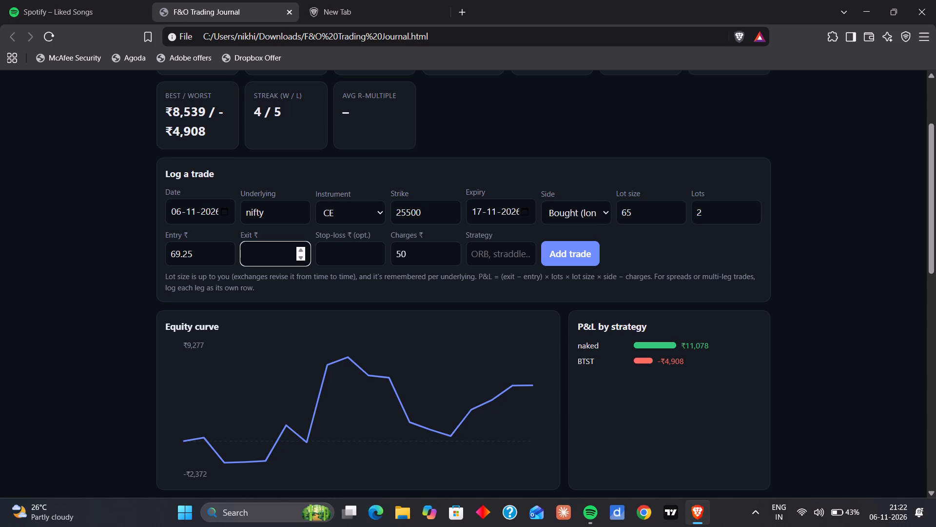
text(111)
text(.15)
click(490, 257)
text(naked)
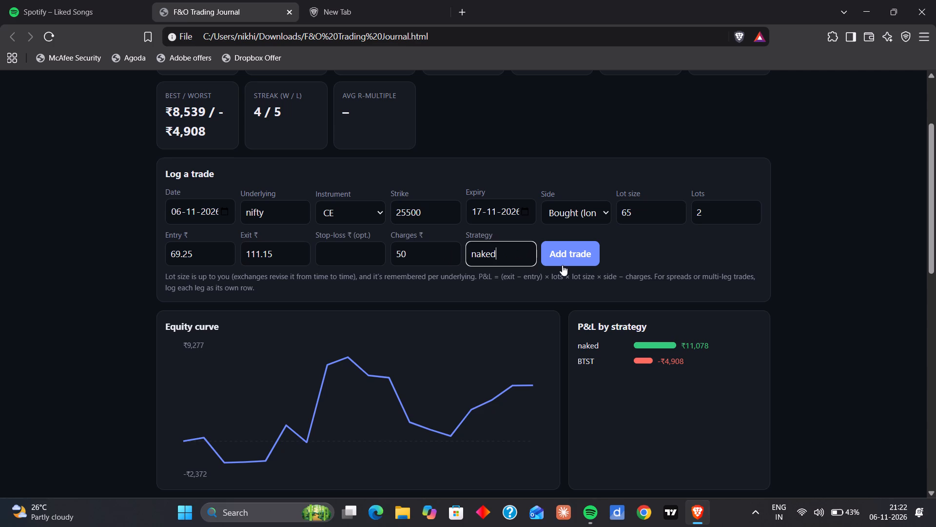
click(563, 264)
Review the journal's summary statistics, equity curve and P&L breakdowns.
scroll(784, 310, up, 2)
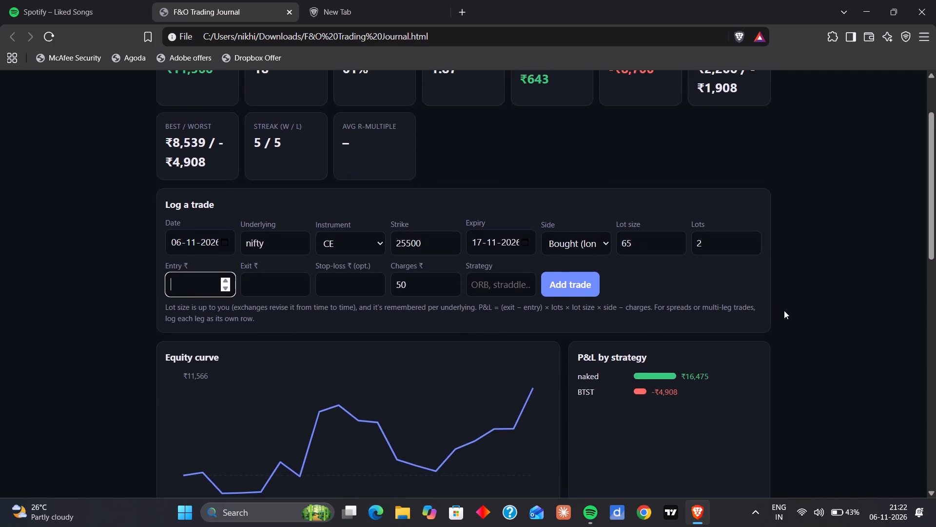
scroll(784, 310, up, 3)
scroll(784, 310, down, 5)
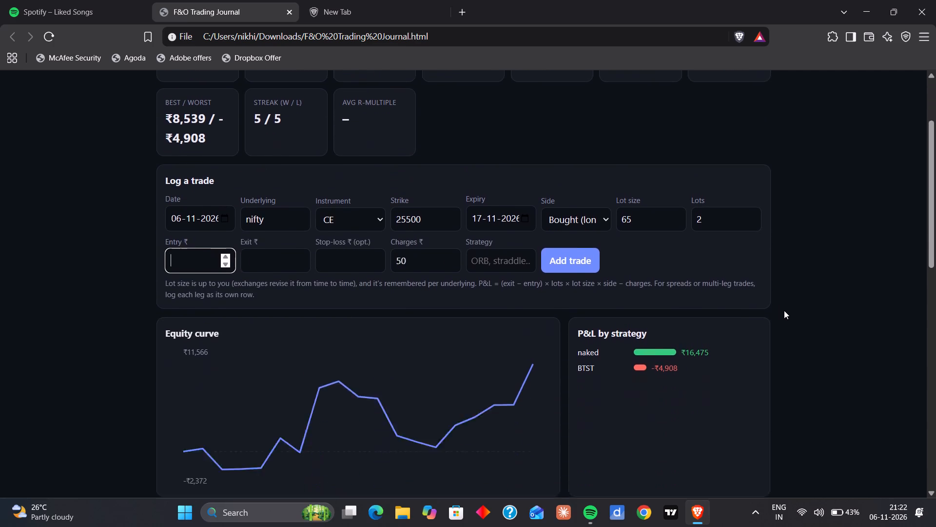
scroll(784, 310, down, 12)
scroll(784, 310, up, 9)
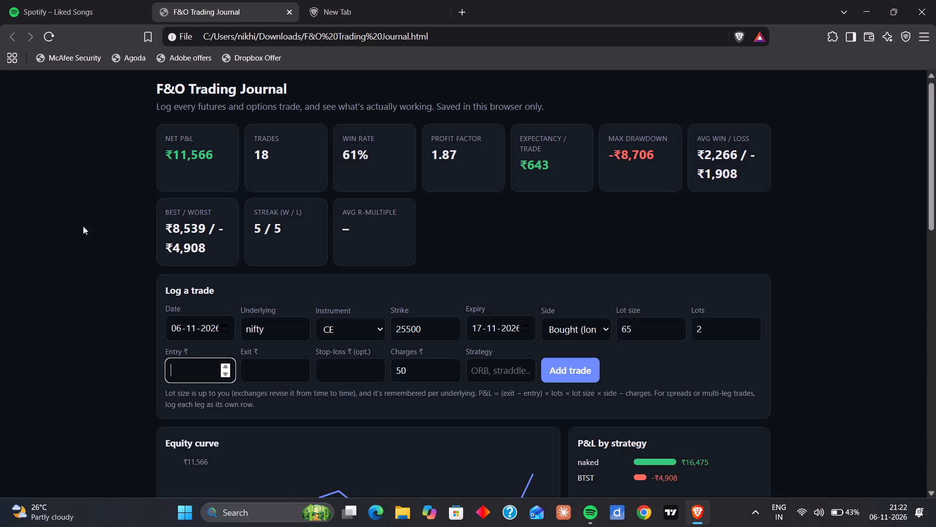
scroll(83, 226, up, 1)
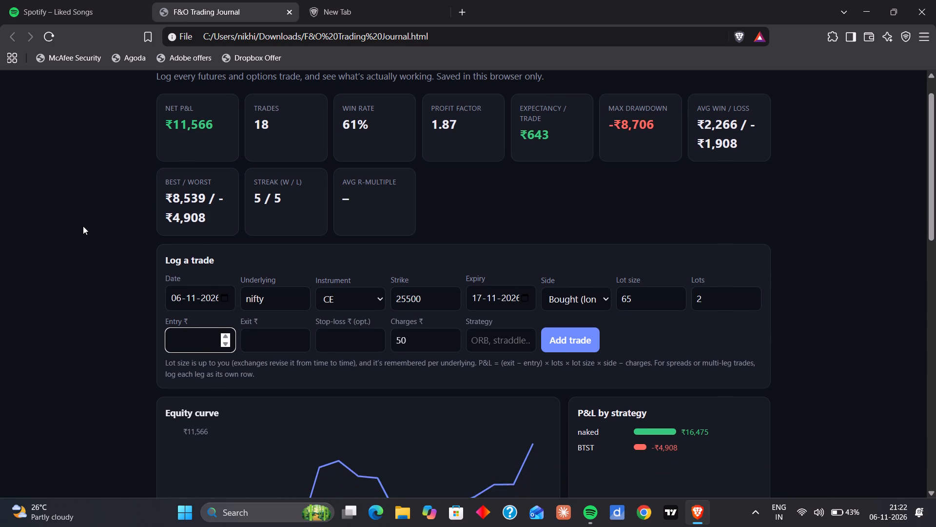
scroll(83, 226, up, 1)
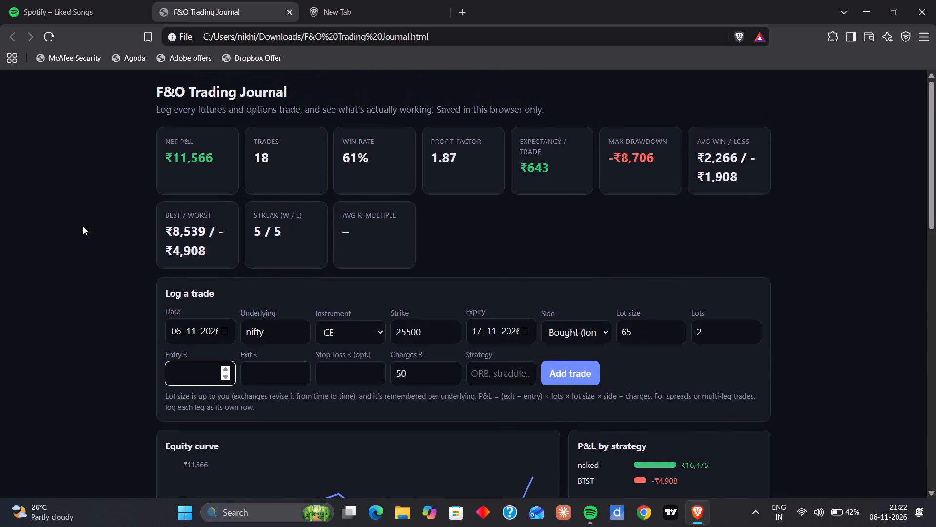
scroll(83, 226, up, 1)
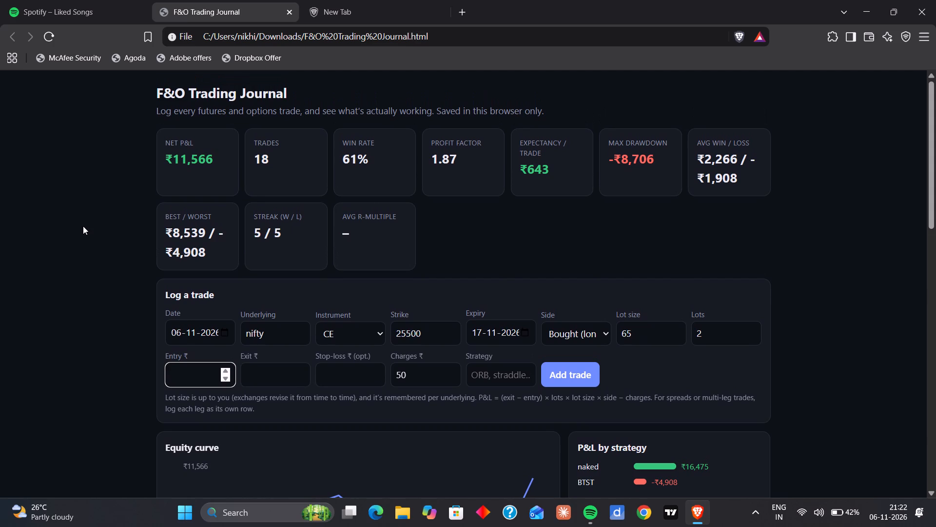